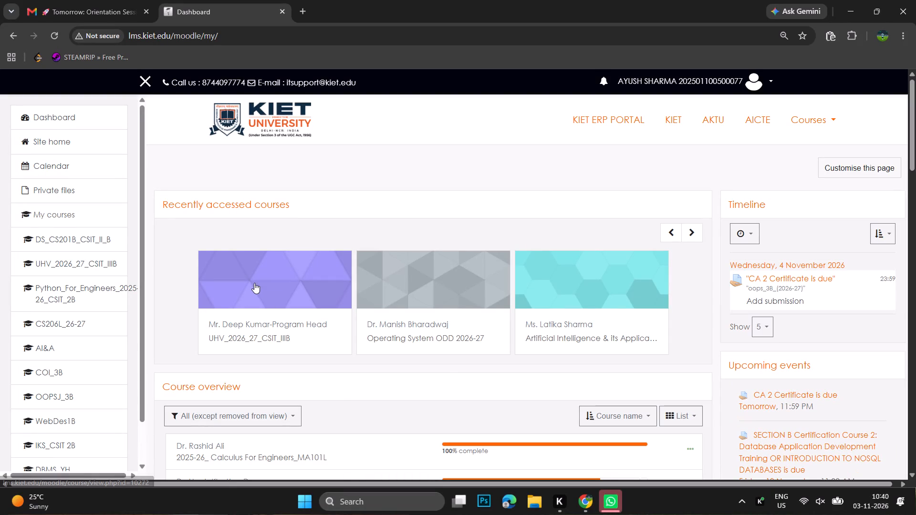
Open the Topic Presentation assignment in Part D of the Operating System ODD 2026-27 course.
left_click(422, 335)
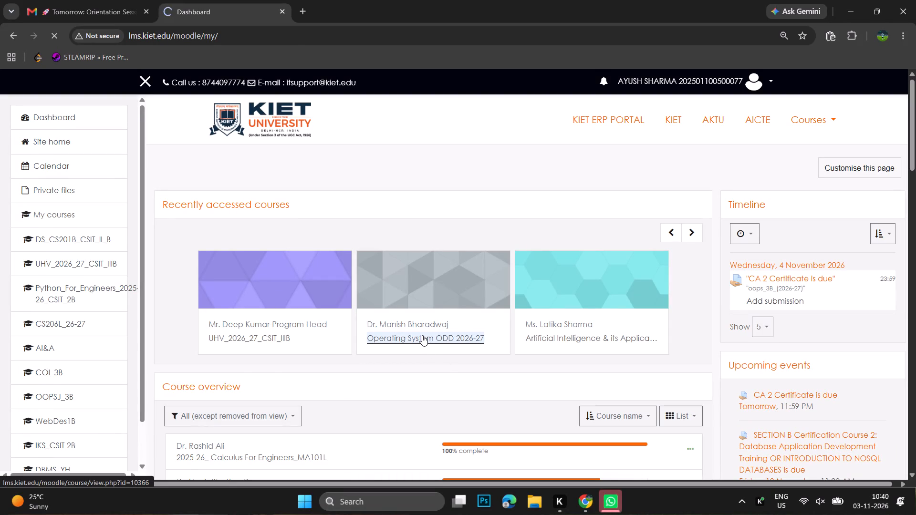
scroll(422, 335, "down", 8)
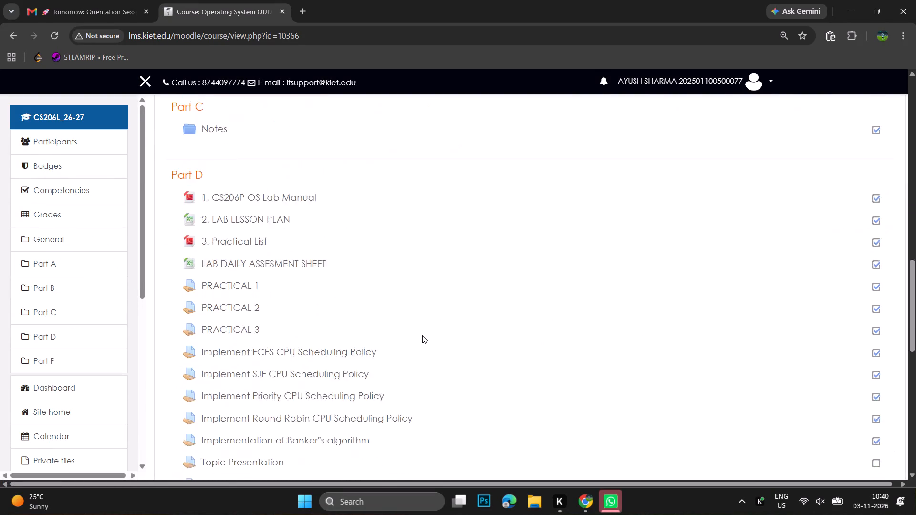
scroll(422, 335, "down", 7)
scroll(422, 335, "up", 3)
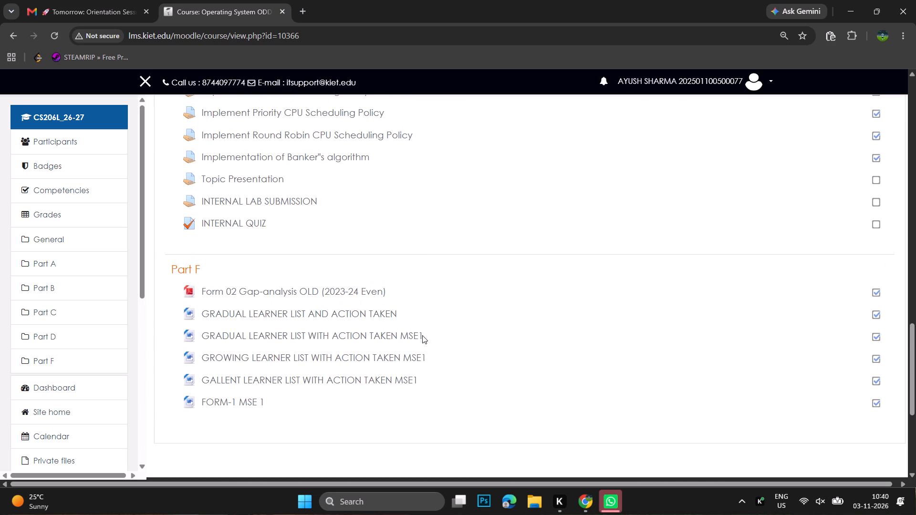
scroll(422, 335, "up", 2)
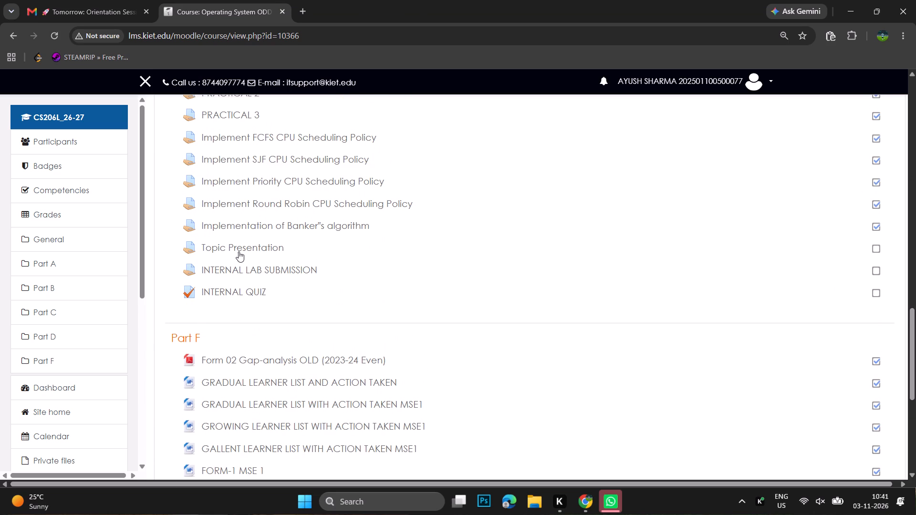
left_click(239, 251)
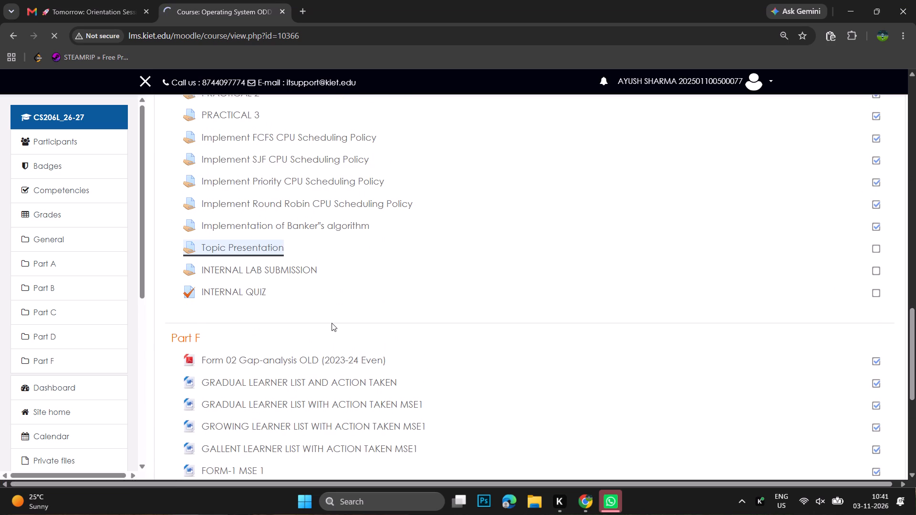
scroll(332, 323, "up", 5)
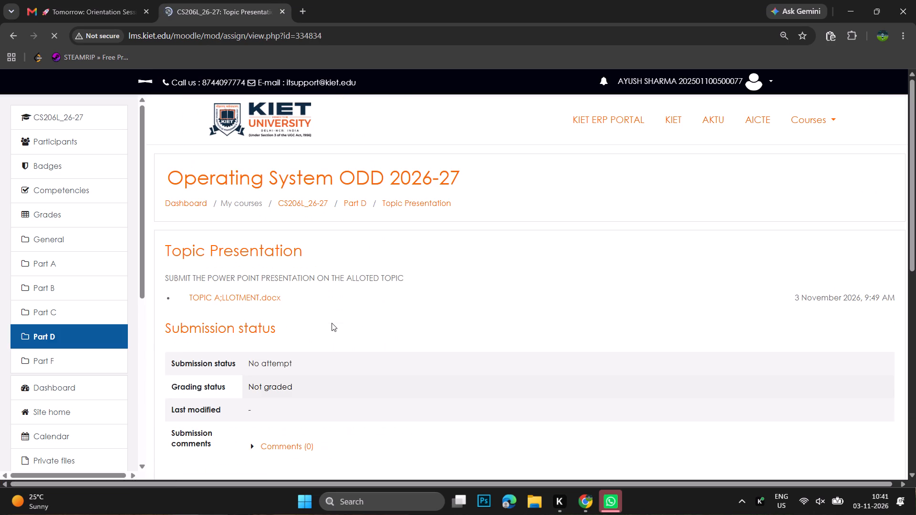
Download the attached TOPIC A;LLOTMENT.docx, keep the file despite the browser's block, and open it.
scroll(332, 323, "down", 1)
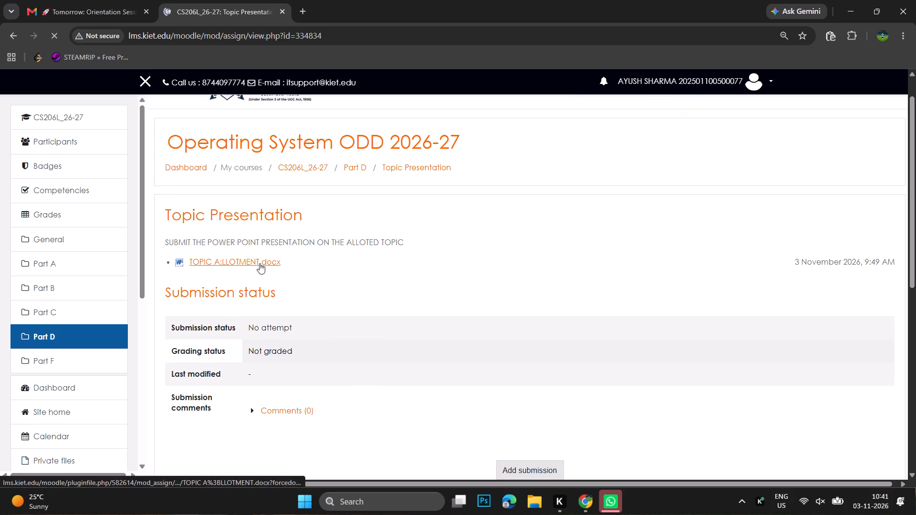
left_click(260, 263)
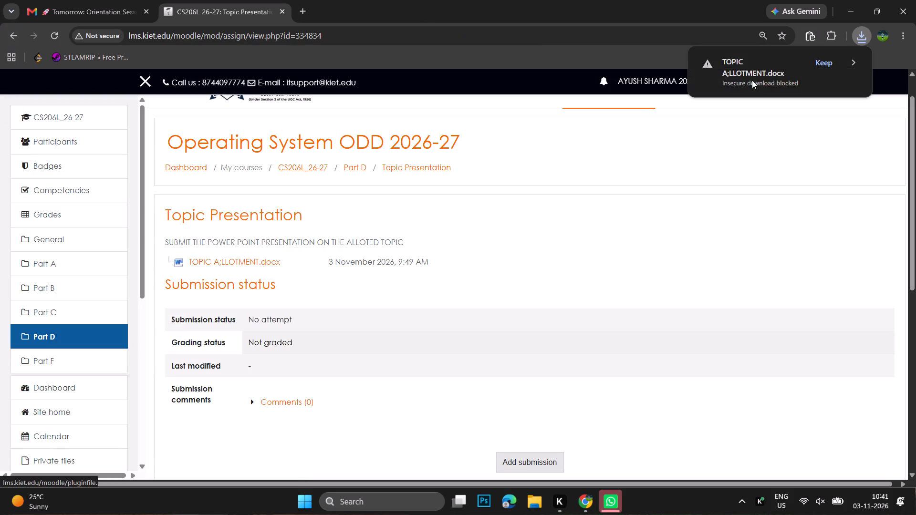
left_click(825, 62)
left_click(764, 65)
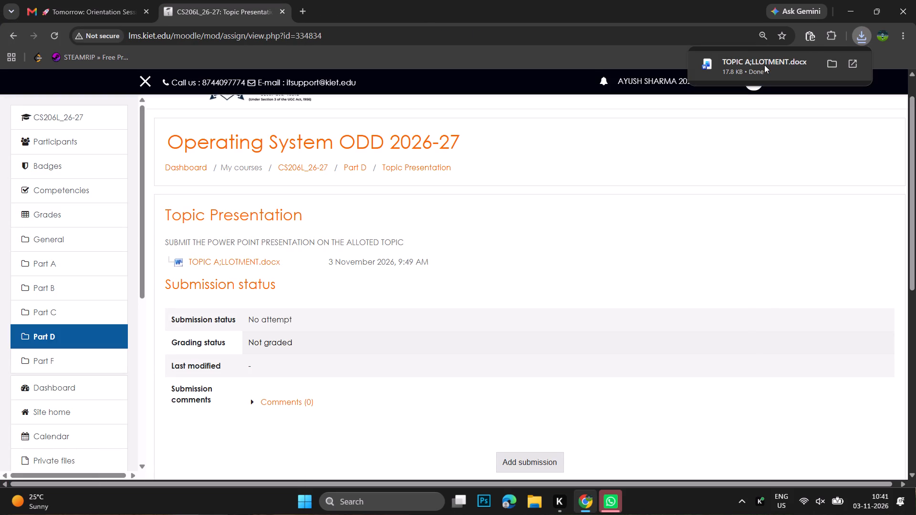
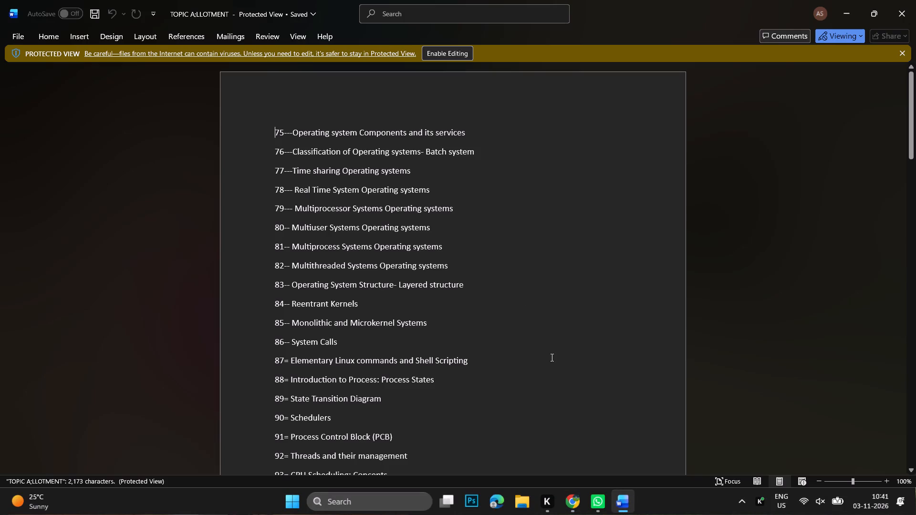
Copy the topic line "77---Time sharing Operating systems" from the topic allotment document.
left_click_drag(272, 172, 274, 172)
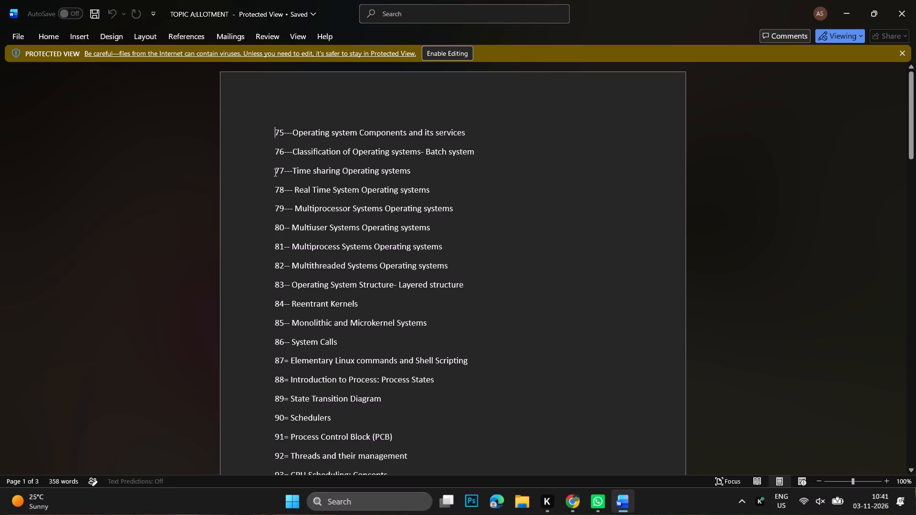
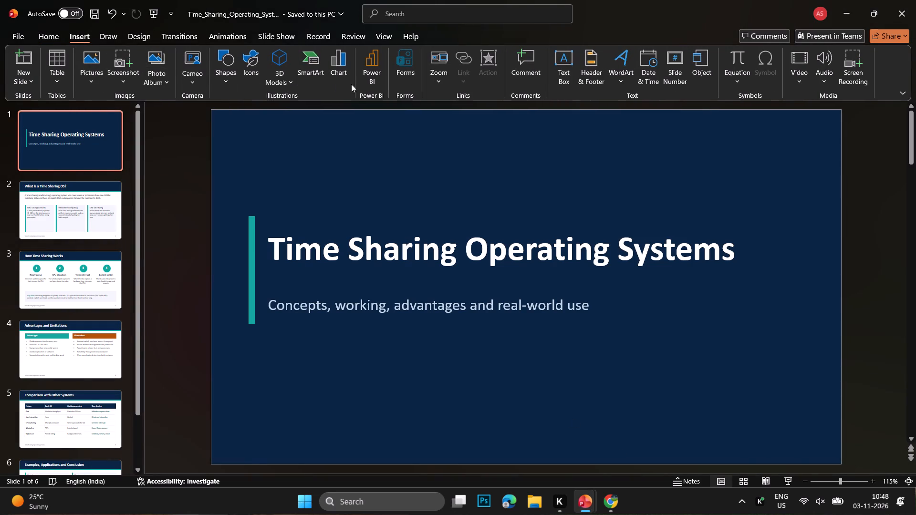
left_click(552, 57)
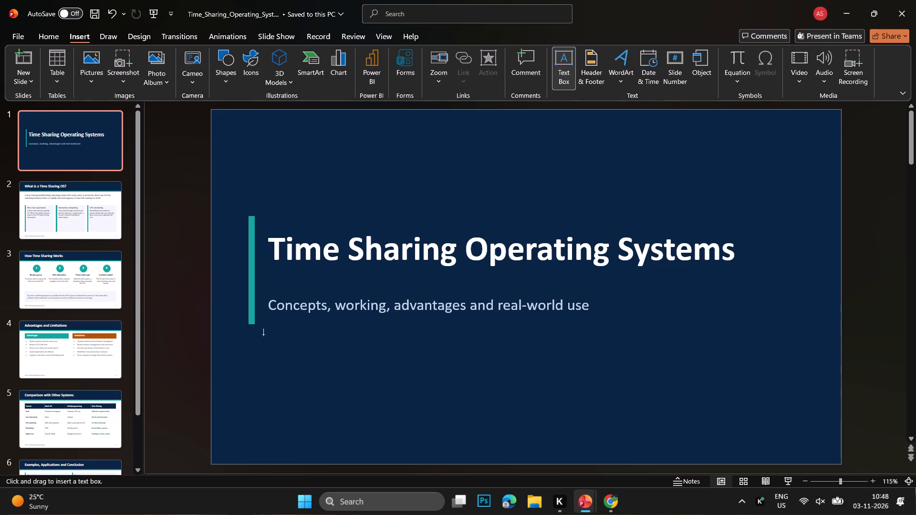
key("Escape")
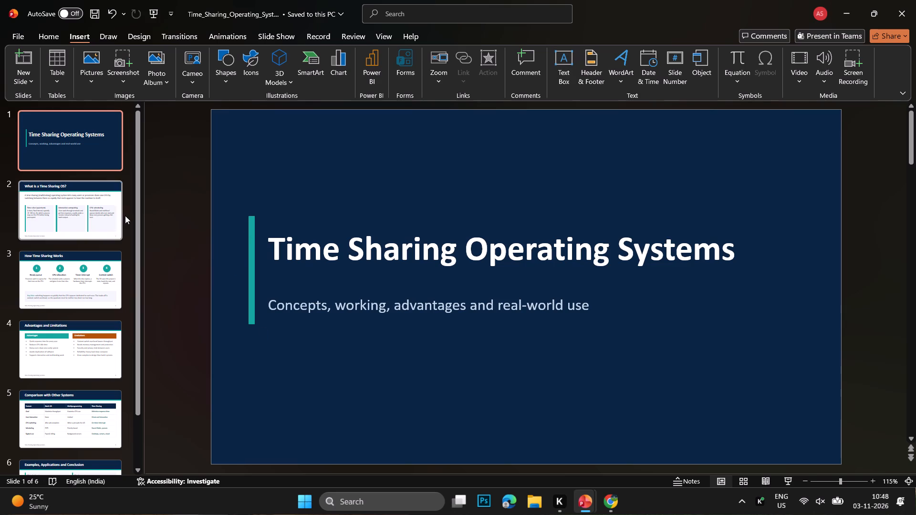
Set the description text of the Time slice (quantum) card on slide 2 to 14 pt.
left_click(125, 216)
left_click(280, 369)
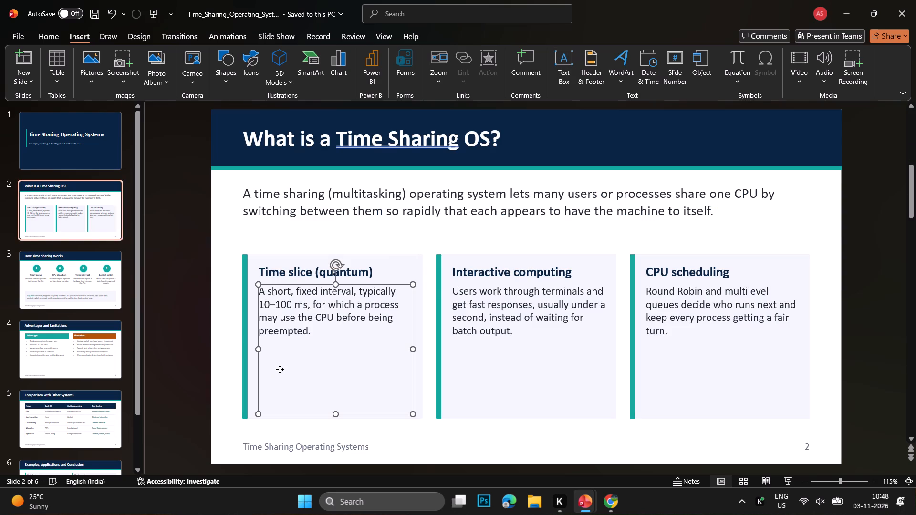
key("ctrl+a")
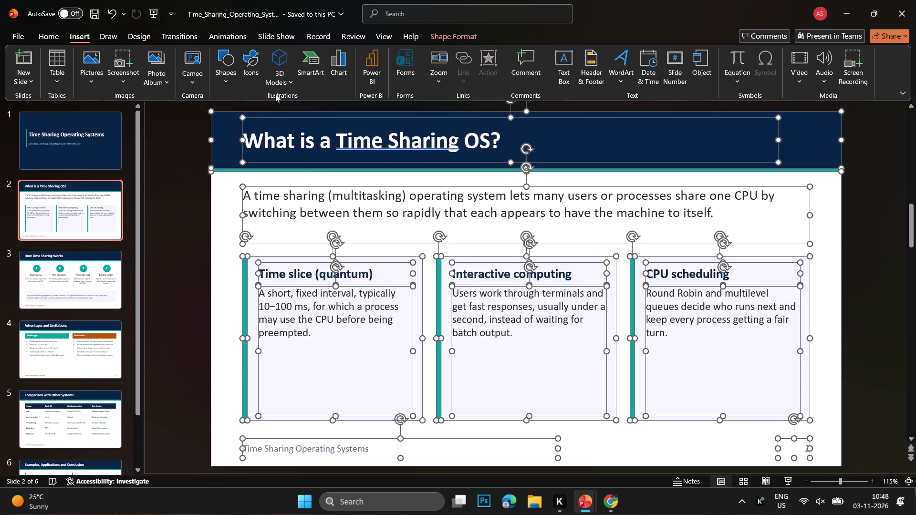
left_click(186, 341)
left_click(275, 321)
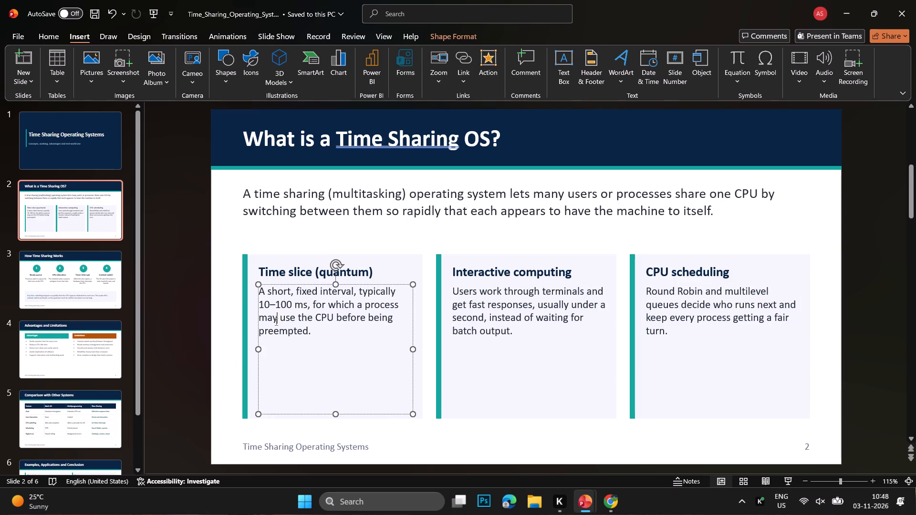
key("ctrl+a")
left_click(49, 39)
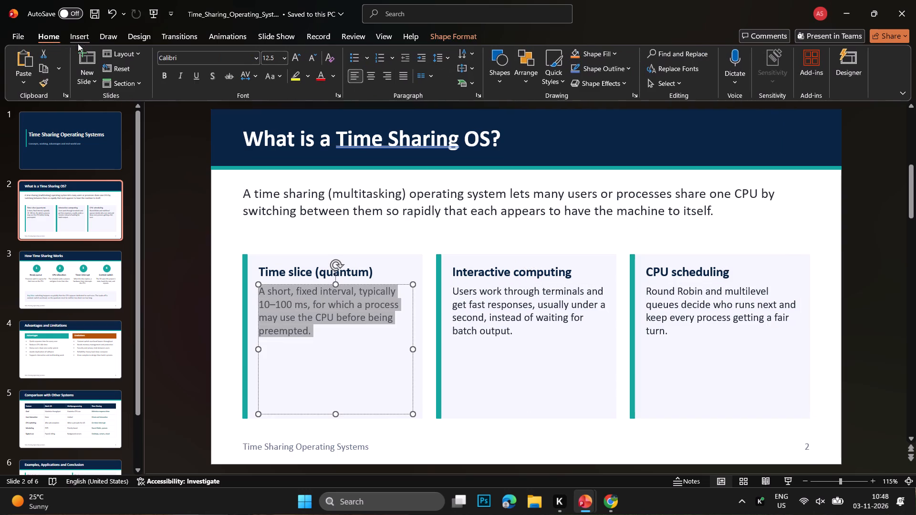
left_click(284, 56)
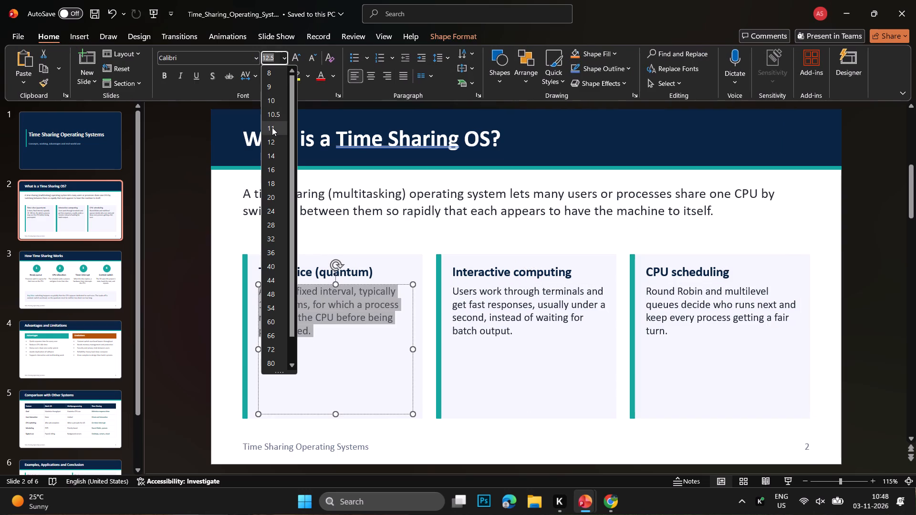
left_click(271, 160)
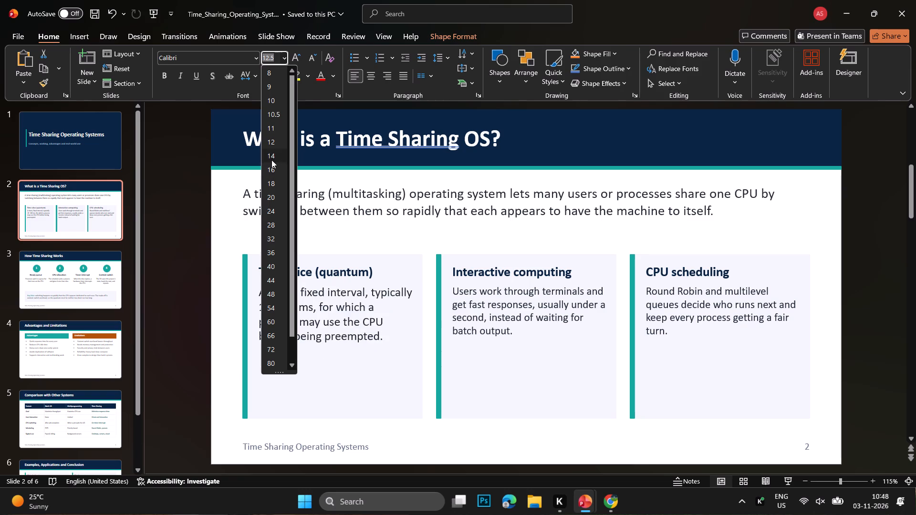
Set the introductory paragraph under the slide title "What is a Time Sharing OS?" to 18 pt.
left_click(286, 210)
key("ctrl+a")
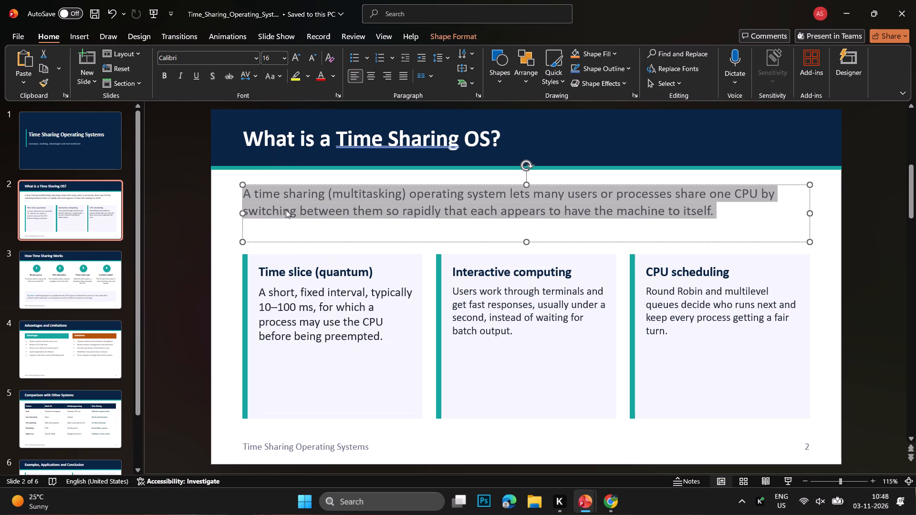
left_click(283, 59)
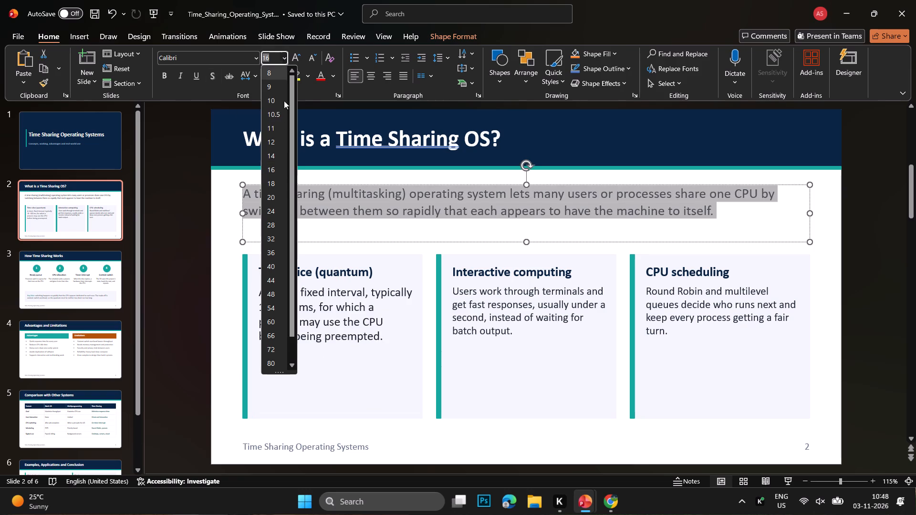
left_click(275, 183)
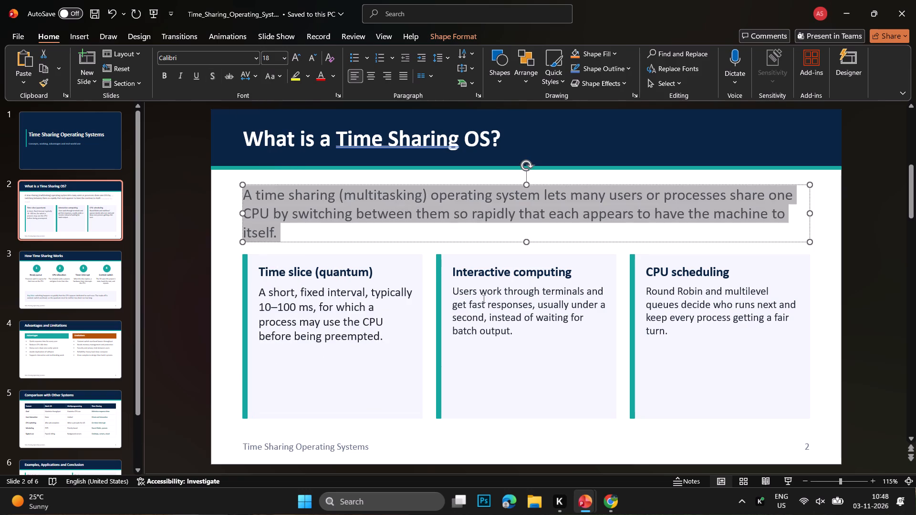
Set the description texts of the Interactive computing and CPU scheduling cards to 14 pt.
left_click(507, 315)
key("ctrl+a")
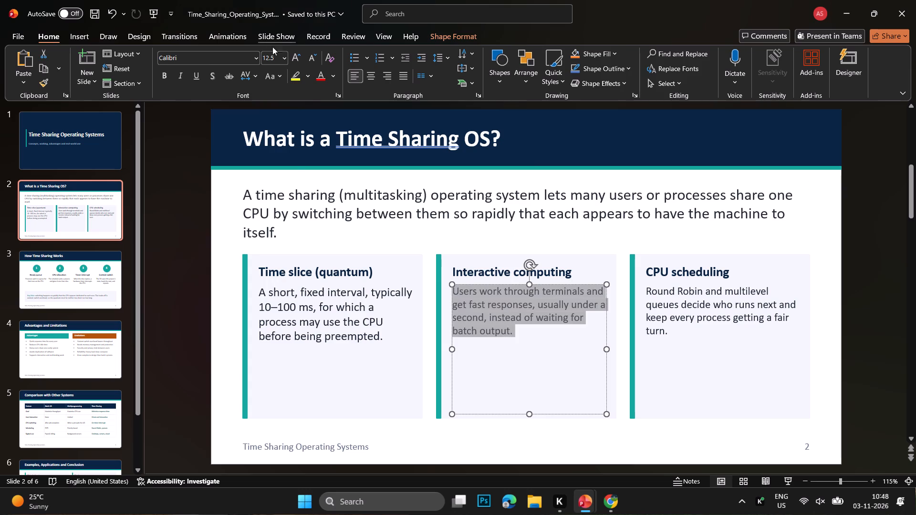
left_click(285, 61)
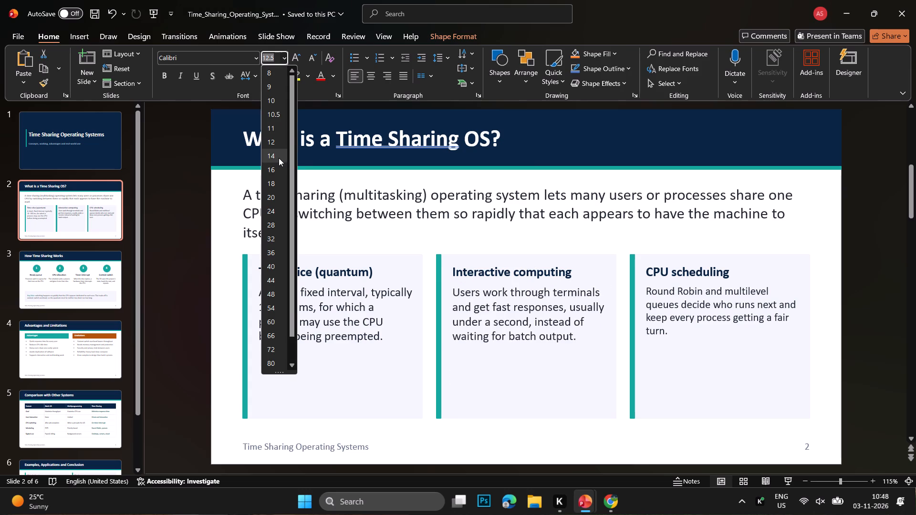
left_click(279, 158)
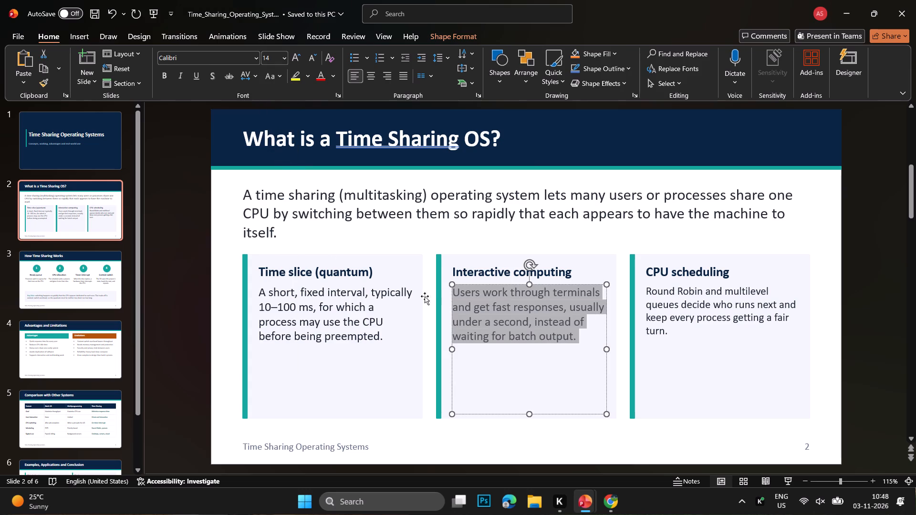
left_click(389, 296)
left_click(674, 299)
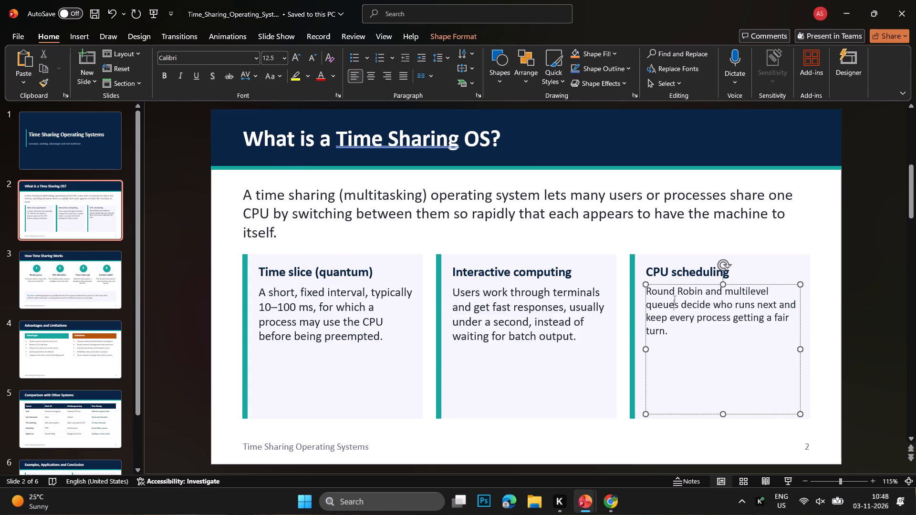
key("ctrl+a")
left_click(285, 56)
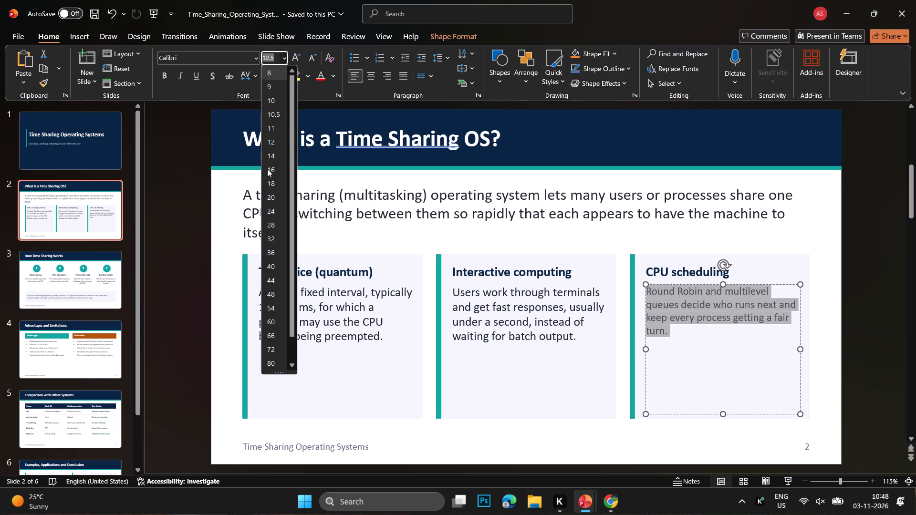
left_click(268, 154)
Set the three card headings, Time slice (quantum), Interactive computing and CPU scheduling, to 18 pt.
left_click(305, 264)
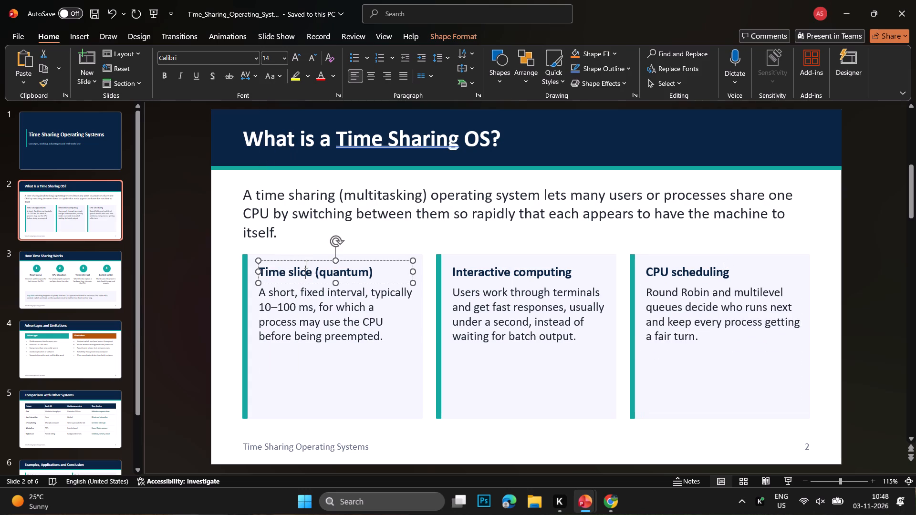
key("ctrl+a")
left_click(283, 54)
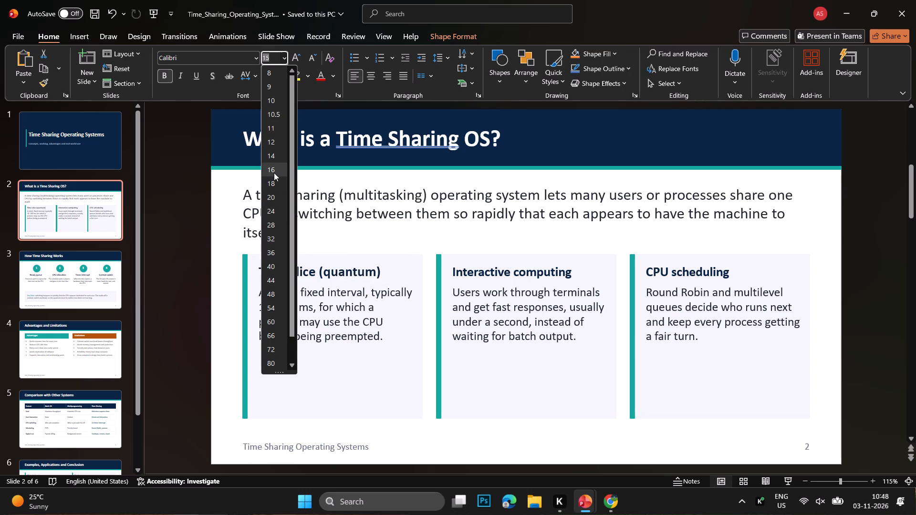
left_click(271, 182)
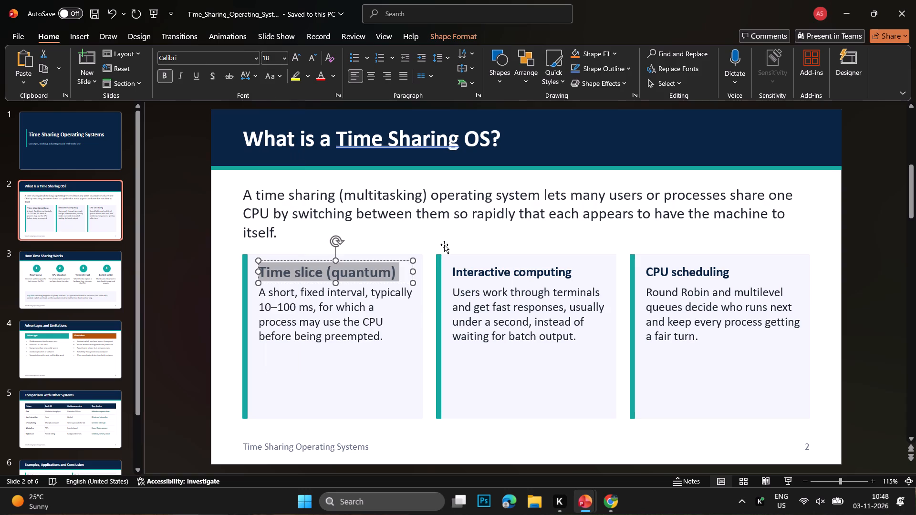
left_click(469, 266)
key("ctrl+a")
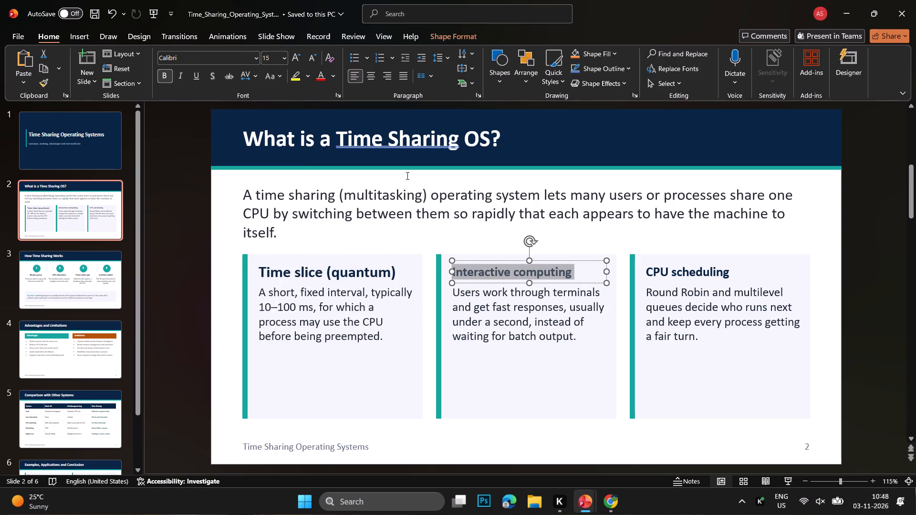
left_click(286, 59)
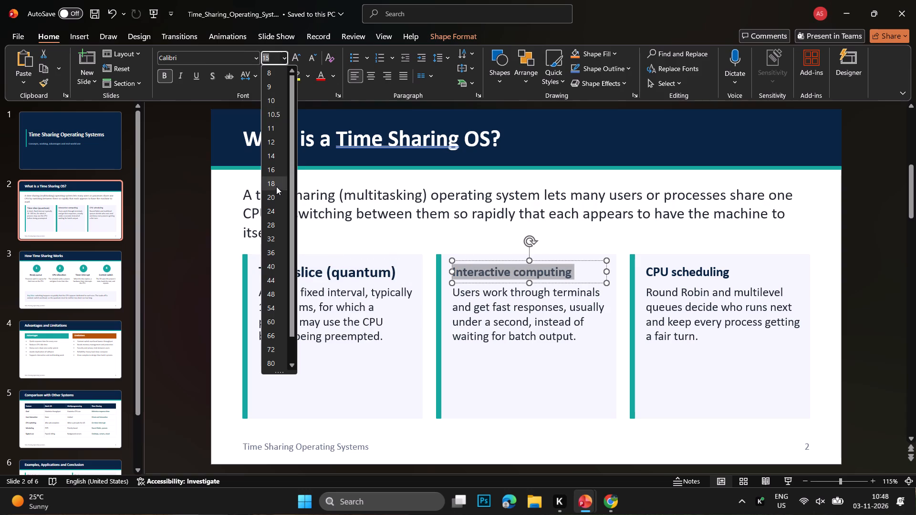
left_click(276, 183)
left_click(653, 270)
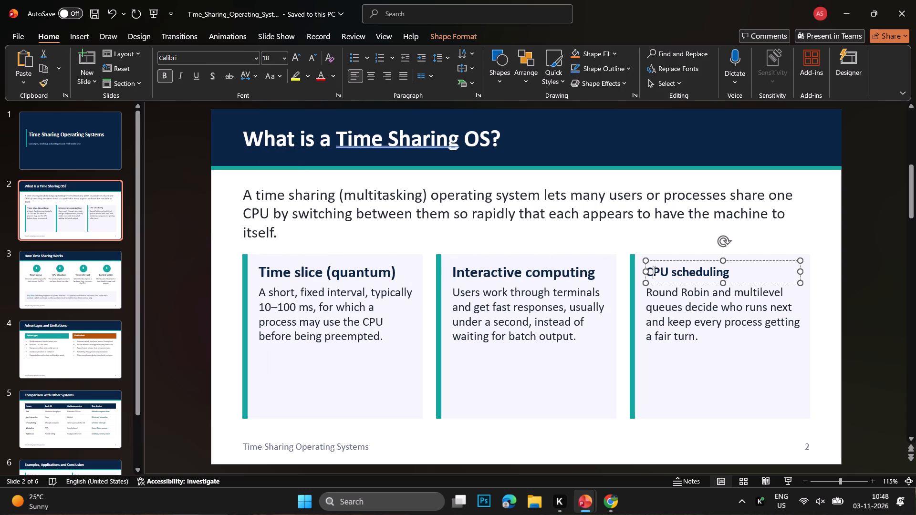
key("ctrl+a")
left_click(285, 62)
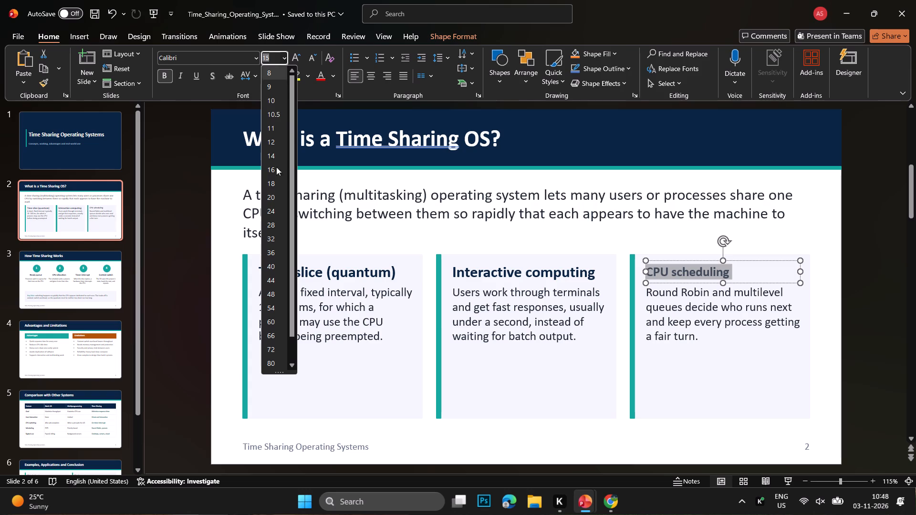
left_click(273, 185)
left_click(176, 245)
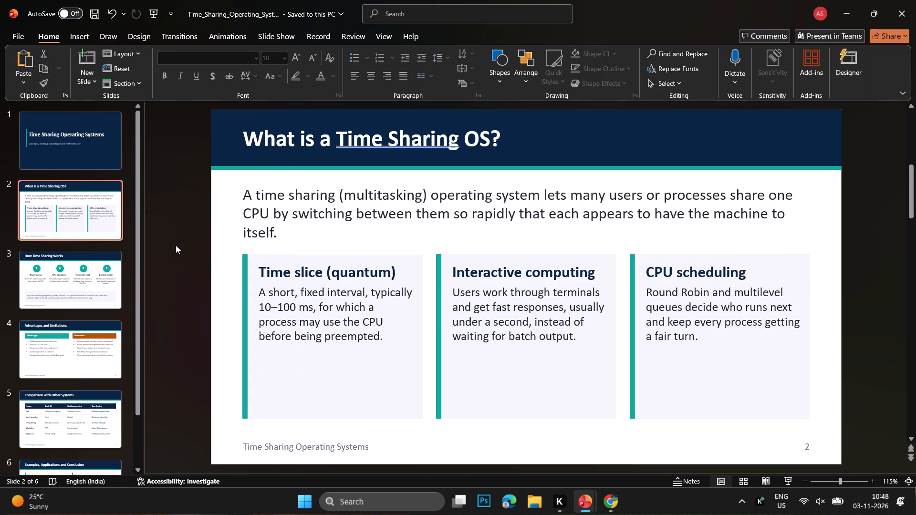
On slide 3, set the word "Ready" in the Ready queue heading to 20 pt.
left_click(83, 280)
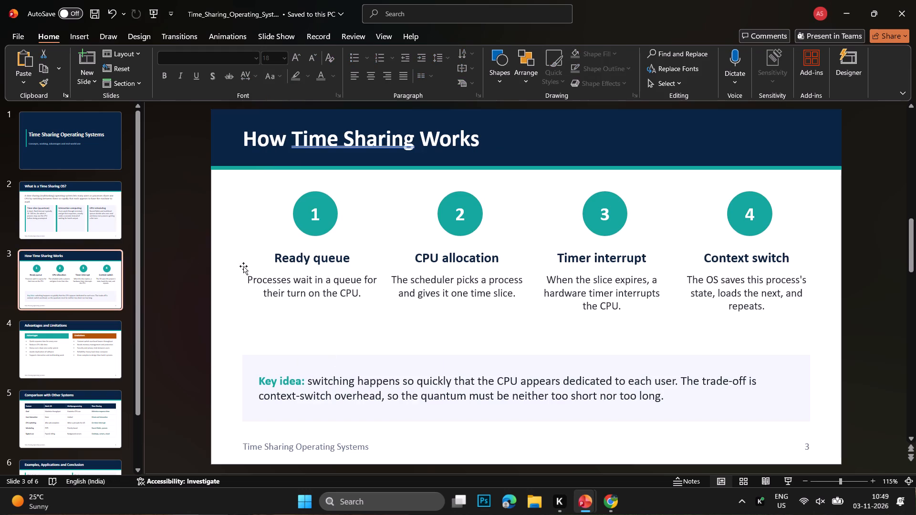
left_click(302, 292)
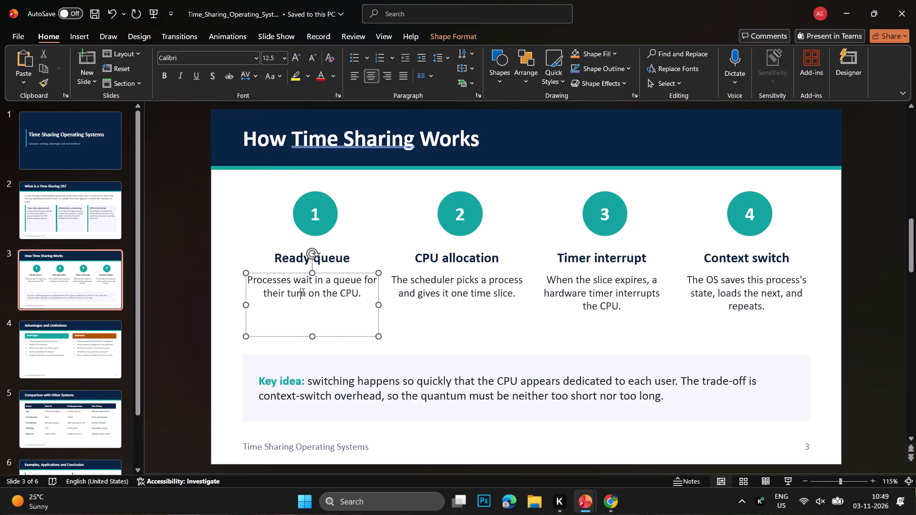
left_click(288, 261)
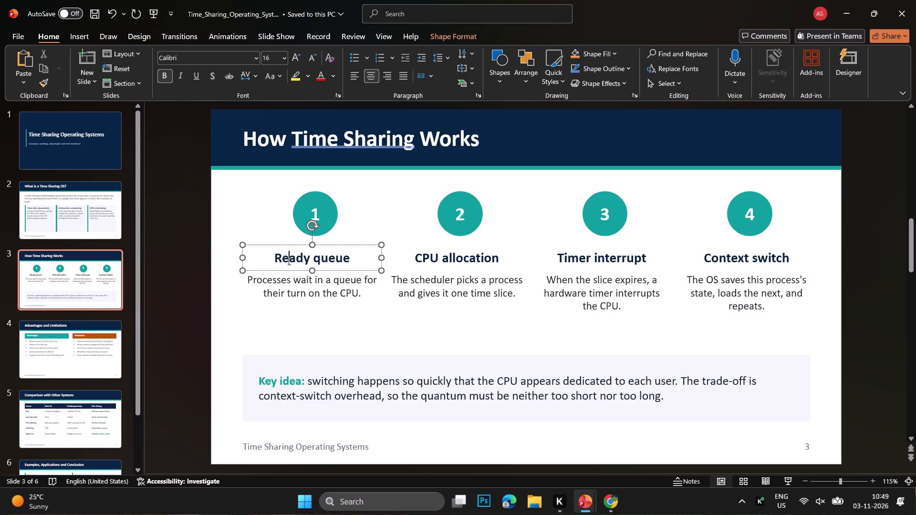
left_click(281, 54)
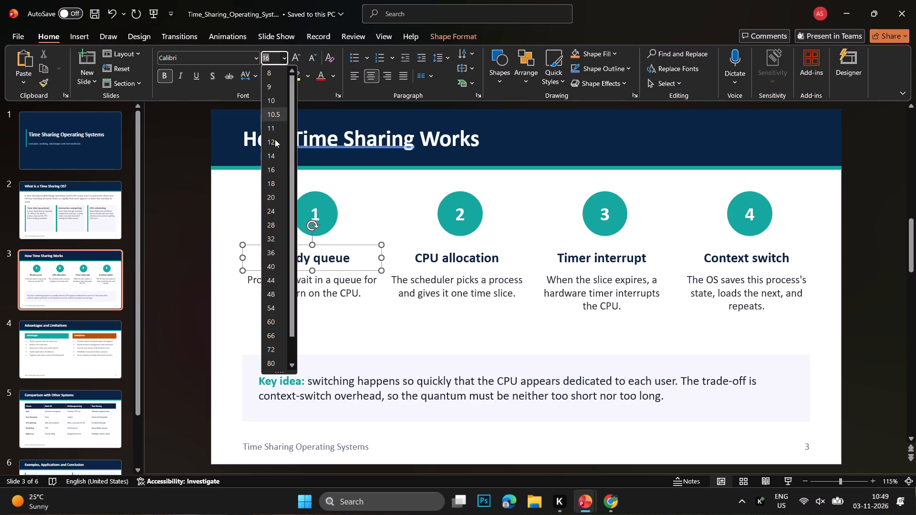
left_click(271, 199)
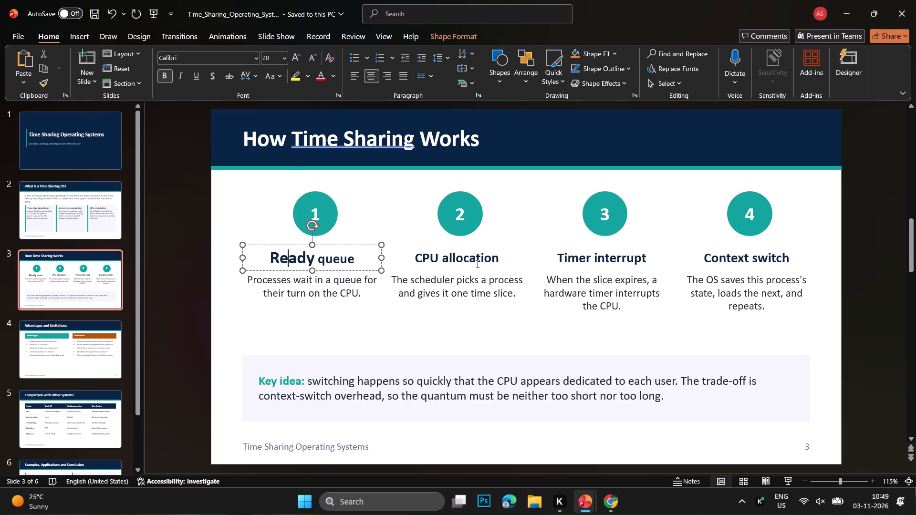
Set the word "allocation" in the CPU allocation heading to 20 pt.
left_click(477, 264)
left_click(273, 57)
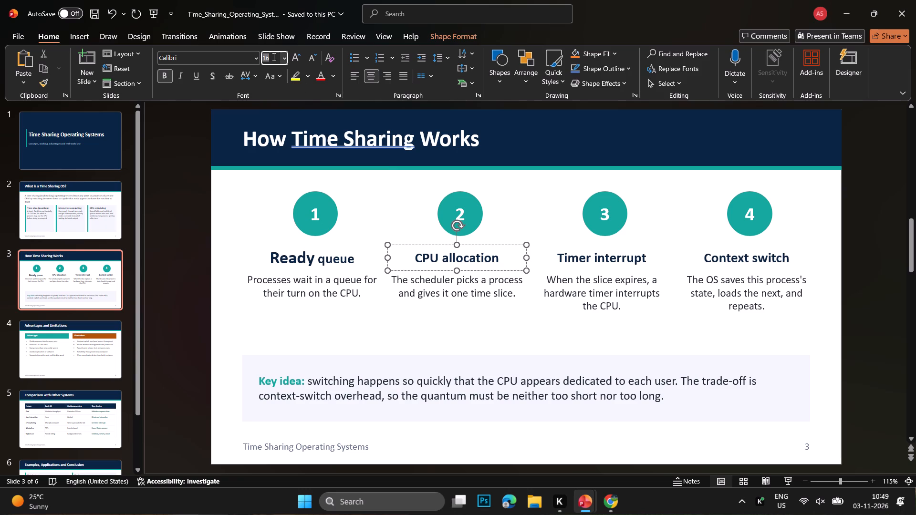
type("20\\")
key("Return")
left_click(270, 58)
type("20")
key("Return")
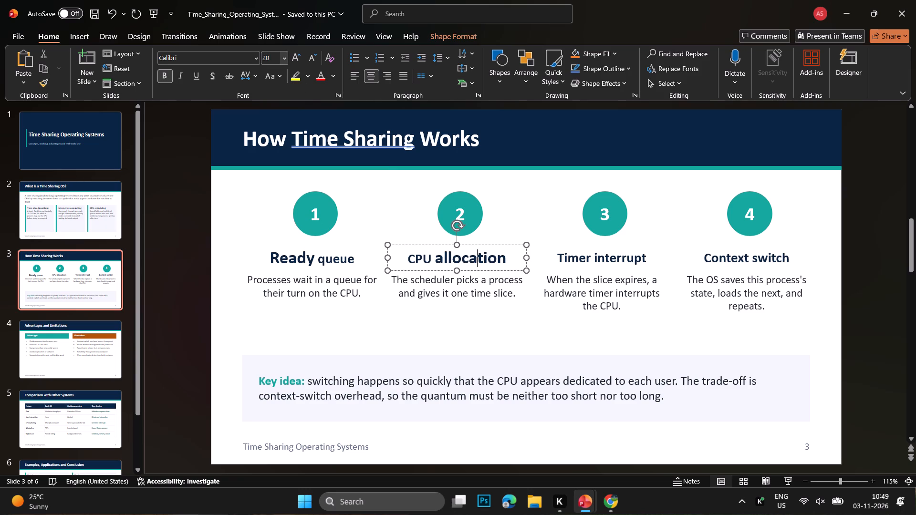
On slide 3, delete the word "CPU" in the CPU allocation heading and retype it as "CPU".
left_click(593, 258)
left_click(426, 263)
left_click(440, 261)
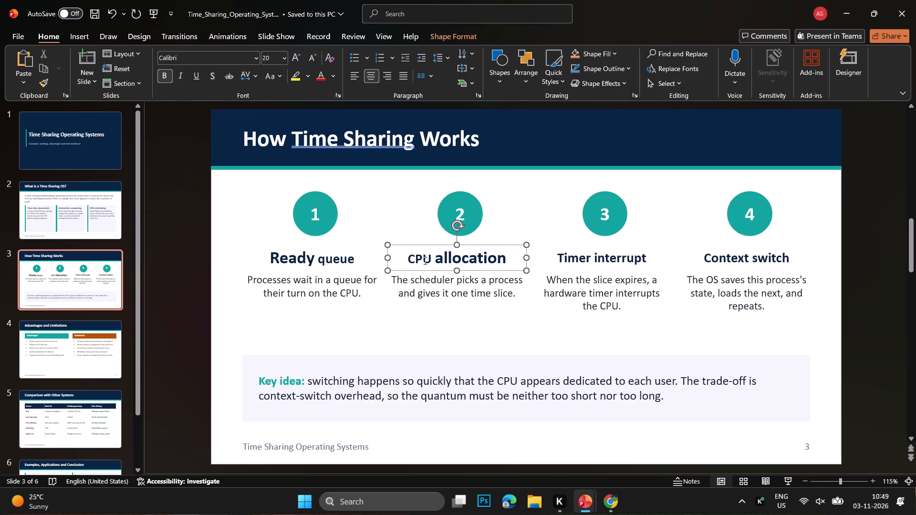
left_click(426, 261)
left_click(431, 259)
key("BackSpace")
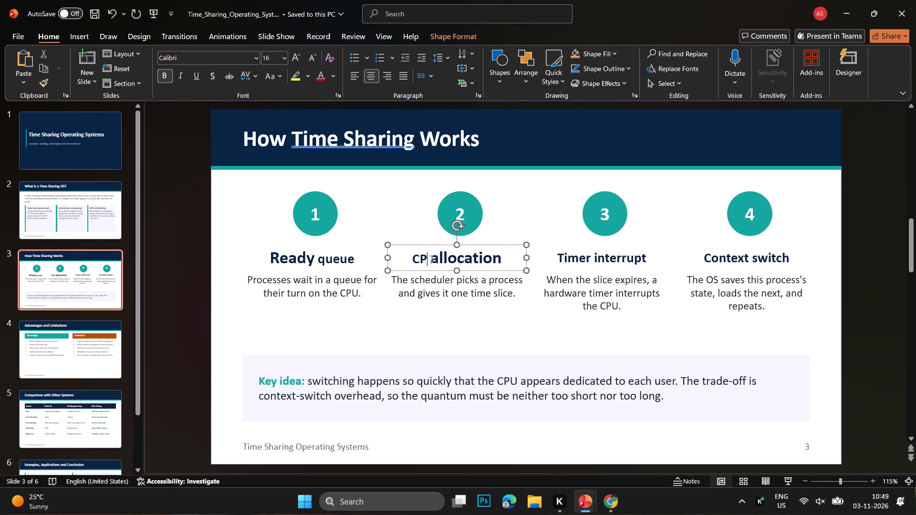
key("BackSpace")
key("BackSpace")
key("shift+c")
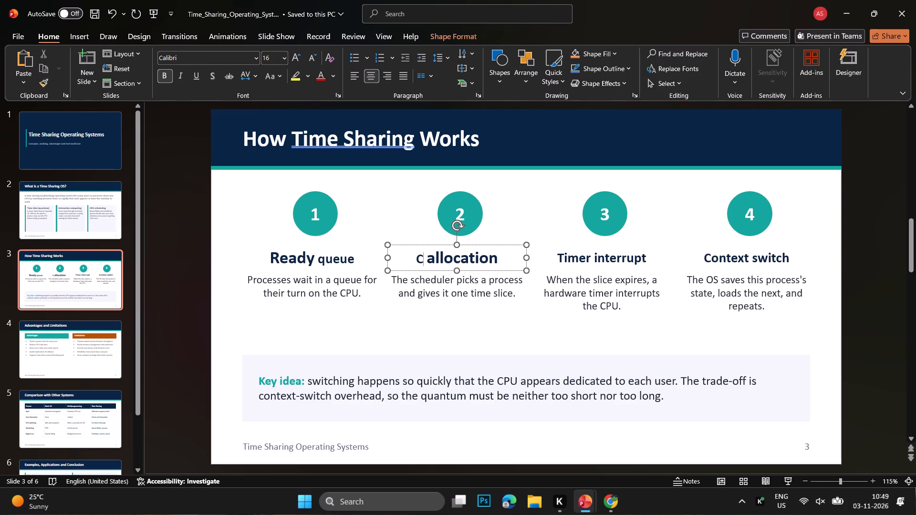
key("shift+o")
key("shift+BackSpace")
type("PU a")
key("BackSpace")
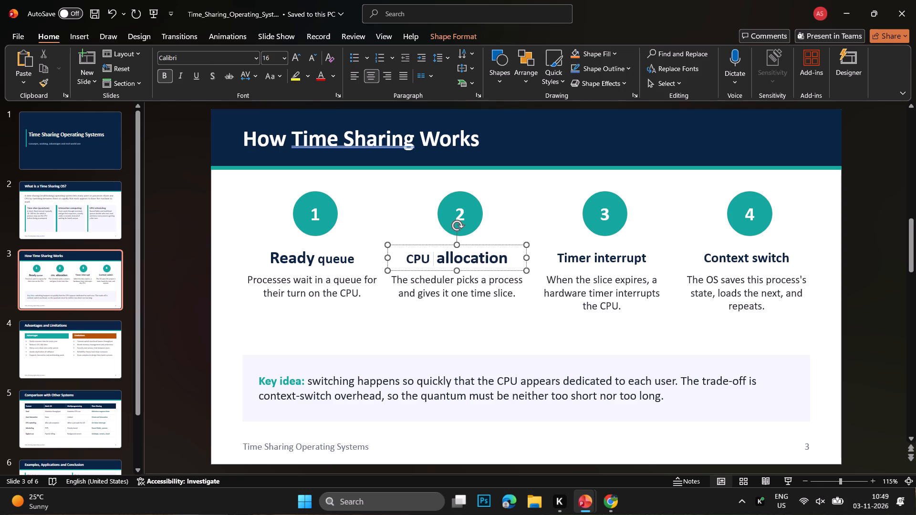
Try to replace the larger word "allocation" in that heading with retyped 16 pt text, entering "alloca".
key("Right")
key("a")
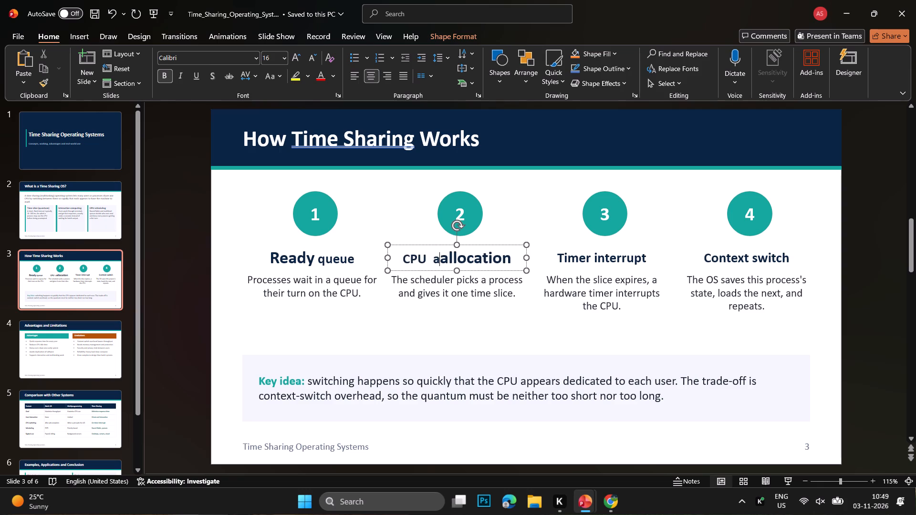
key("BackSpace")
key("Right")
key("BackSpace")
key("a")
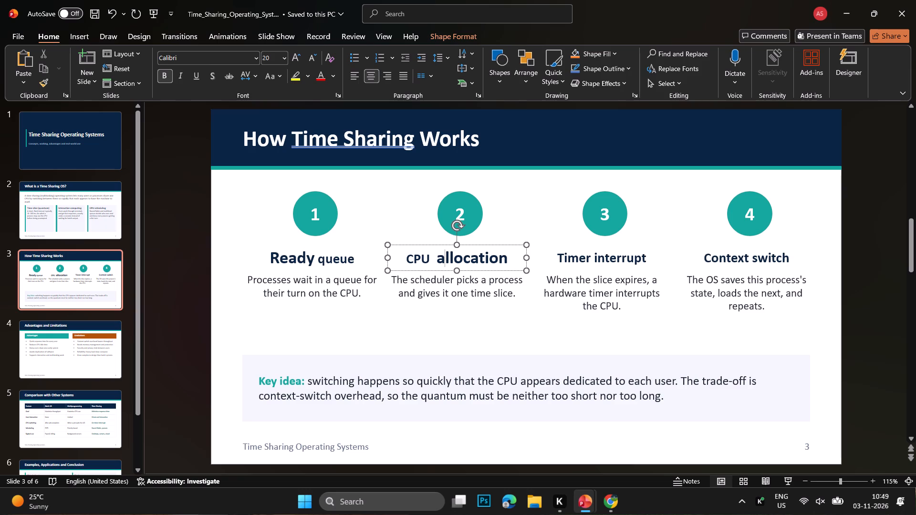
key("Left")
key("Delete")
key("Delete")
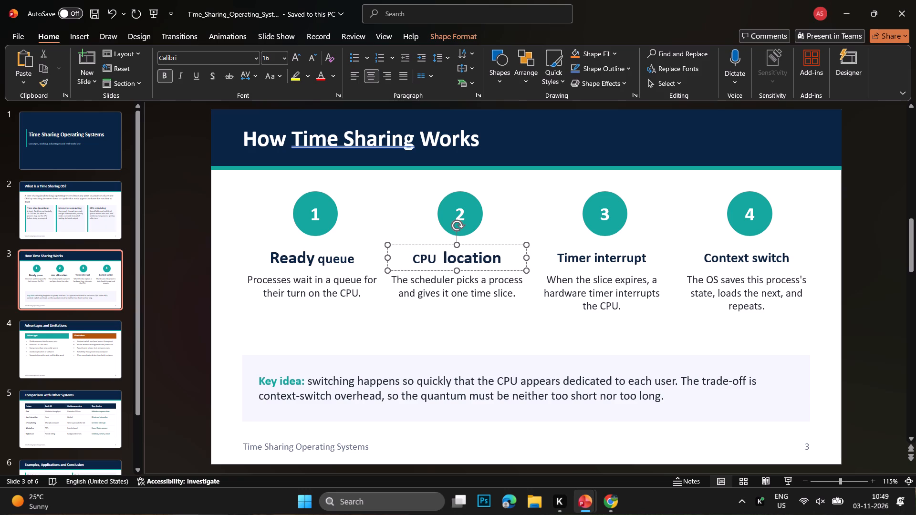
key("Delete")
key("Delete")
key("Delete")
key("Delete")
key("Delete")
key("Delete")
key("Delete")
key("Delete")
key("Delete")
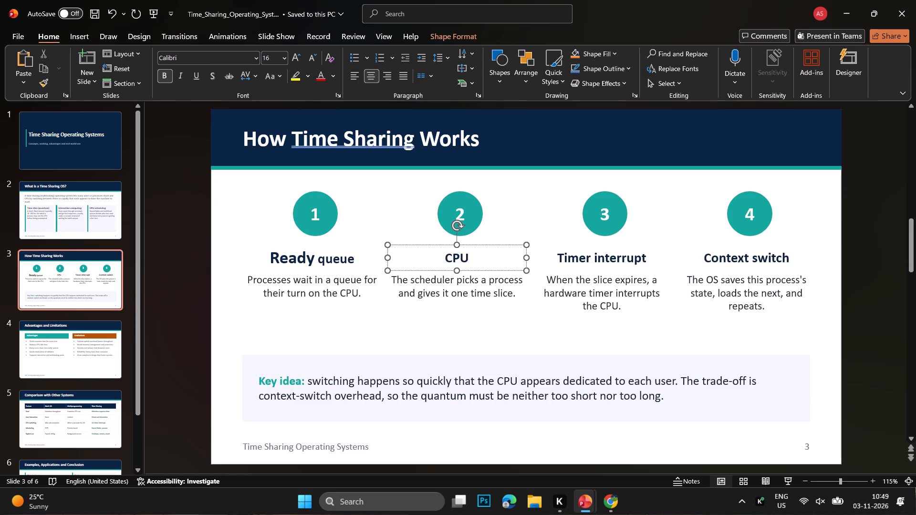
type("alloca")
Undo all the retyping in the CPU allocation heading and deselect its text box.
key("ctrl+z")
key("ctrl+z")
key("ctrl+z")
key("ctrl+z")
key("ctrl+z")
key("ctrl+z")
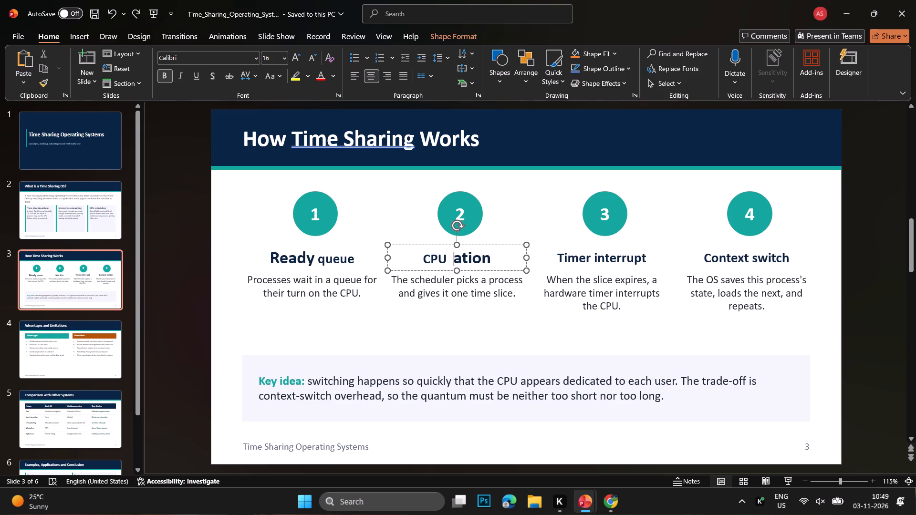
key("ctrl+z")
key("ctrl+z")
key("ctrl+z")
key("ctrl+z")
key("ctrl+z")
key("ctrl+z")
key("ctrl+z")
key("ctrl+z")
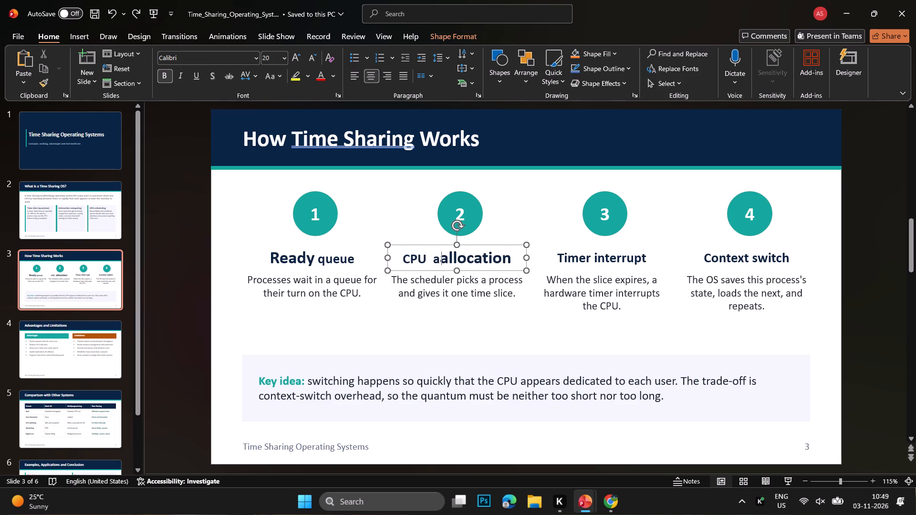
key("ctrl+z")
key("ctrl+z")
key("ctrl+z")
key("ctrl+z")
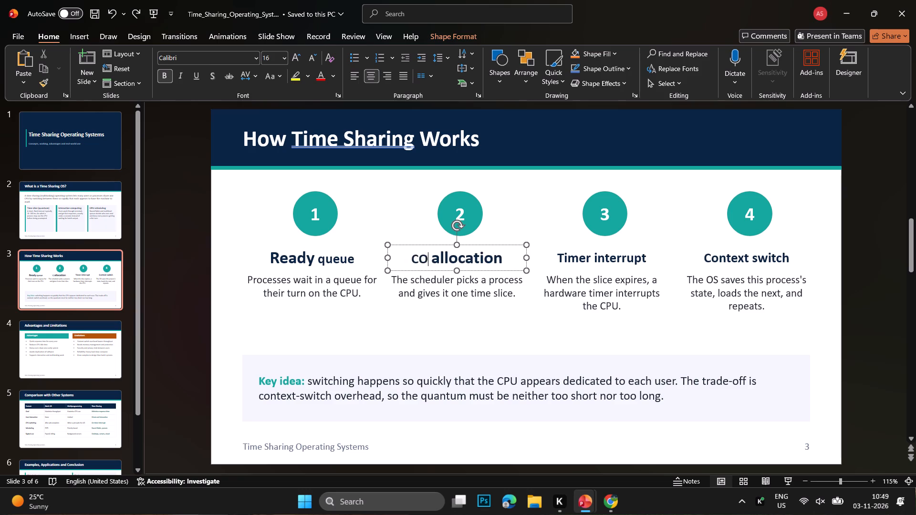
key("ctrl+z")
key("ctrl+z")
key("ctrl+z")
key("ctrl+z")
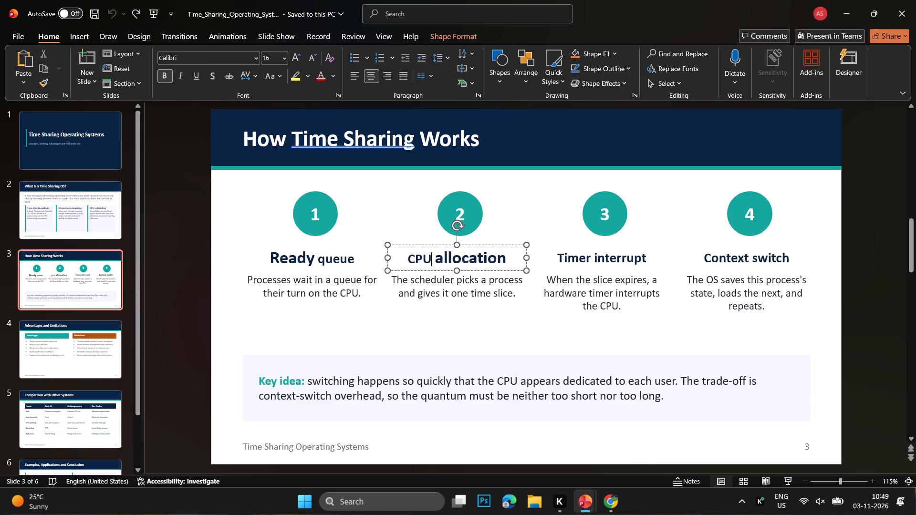
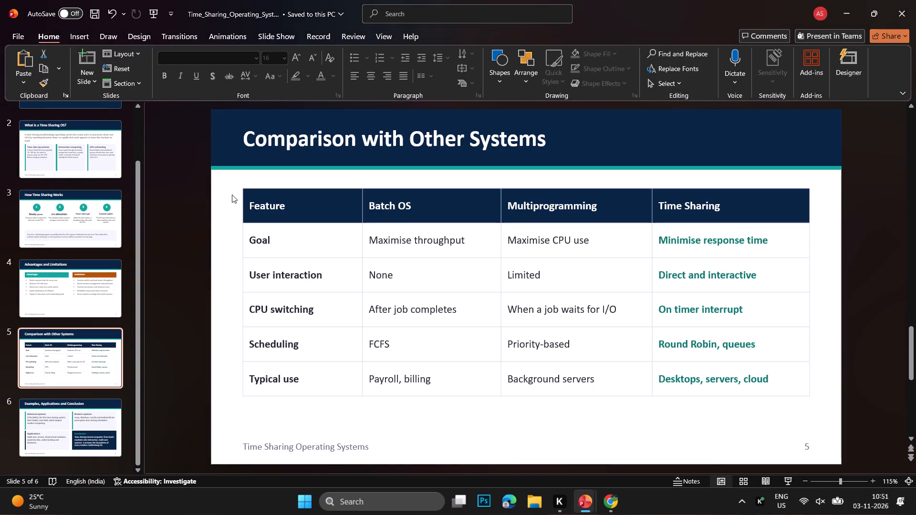
left_click_drag(232, 185, 862, 412)
left_click(282, 57)
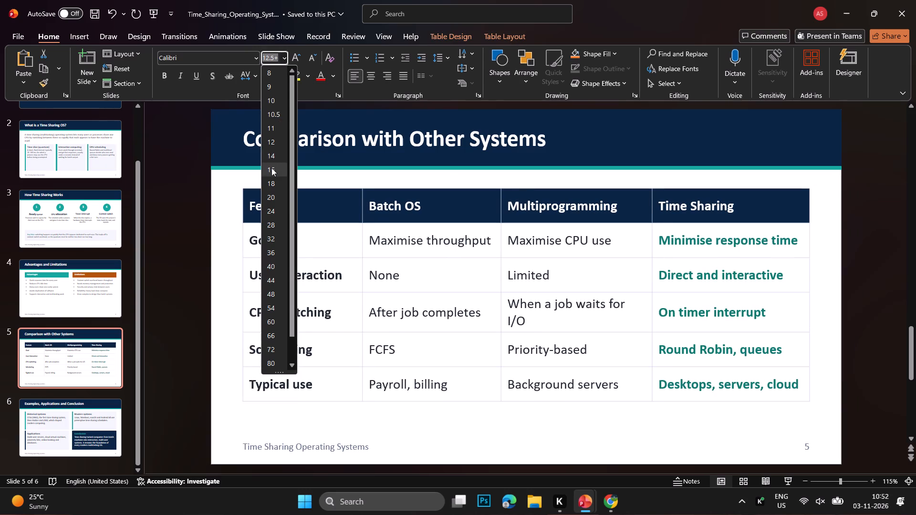
left_click(271, 166)
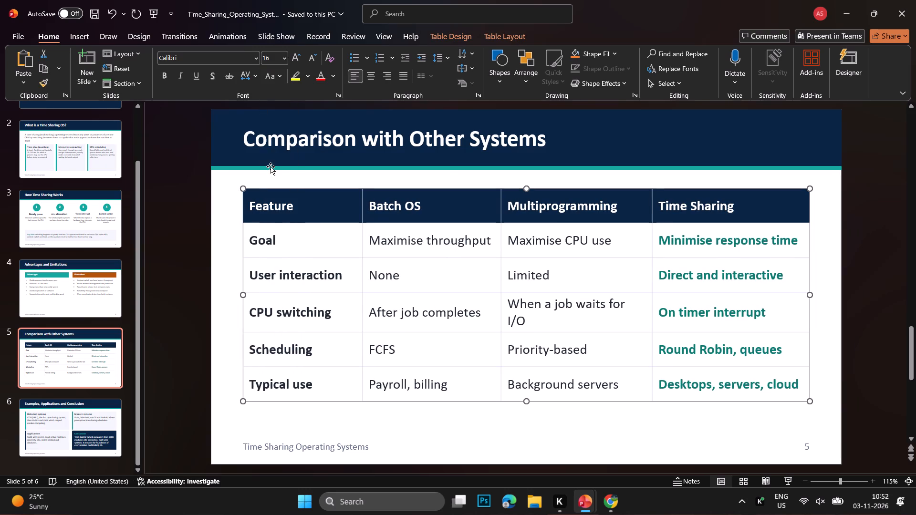
left_click(174, 192)
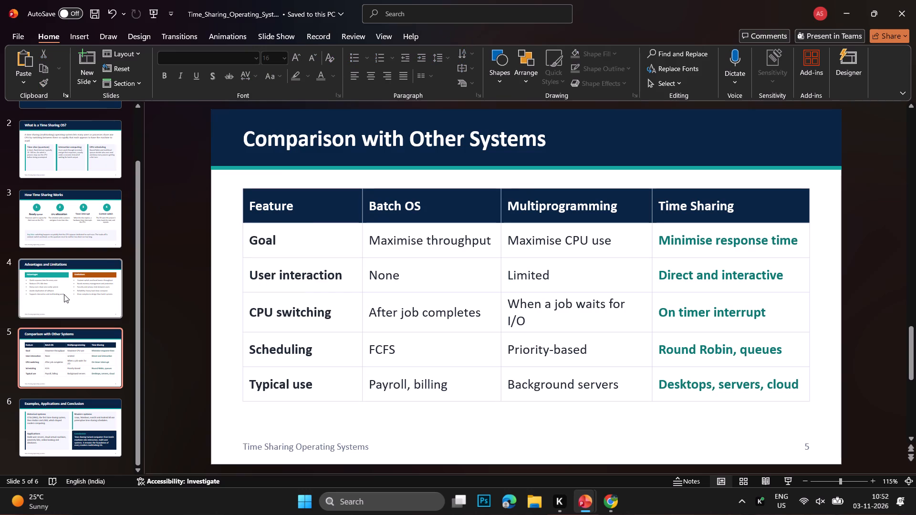
Open slide 4, "Advantages and Limitations".
left_click(64, 294)
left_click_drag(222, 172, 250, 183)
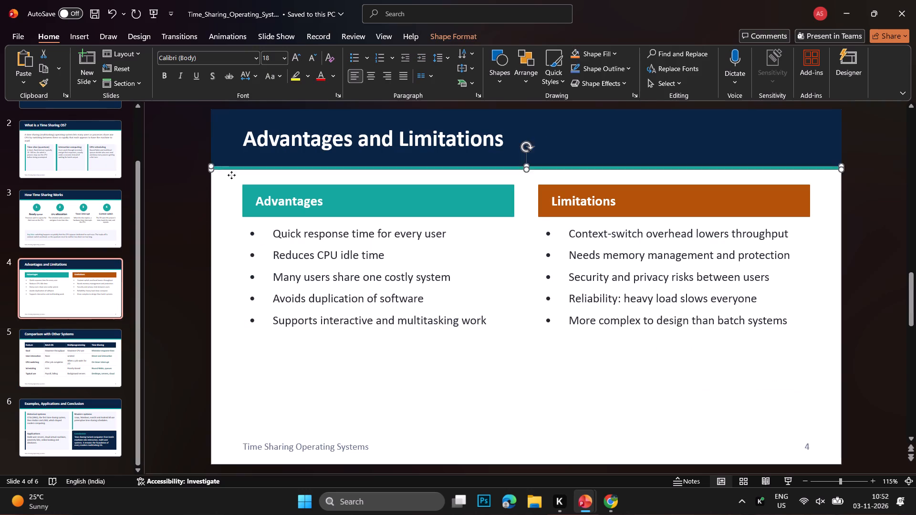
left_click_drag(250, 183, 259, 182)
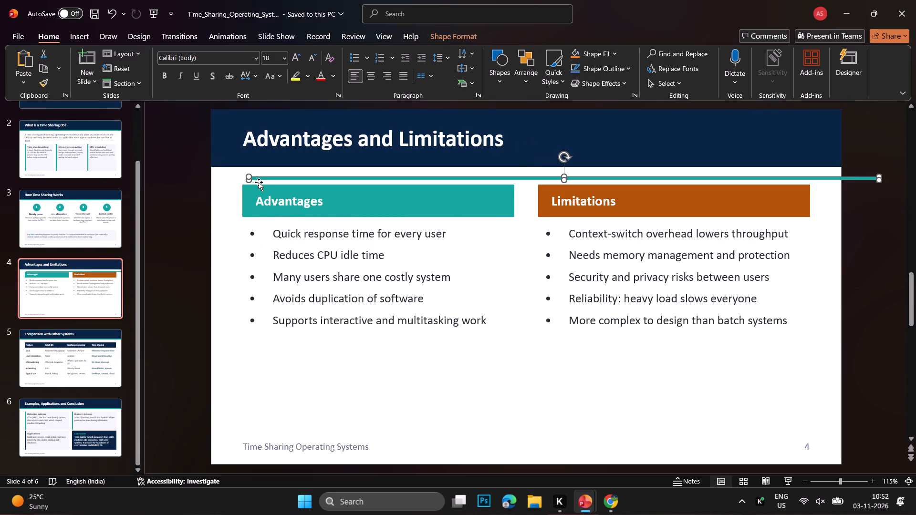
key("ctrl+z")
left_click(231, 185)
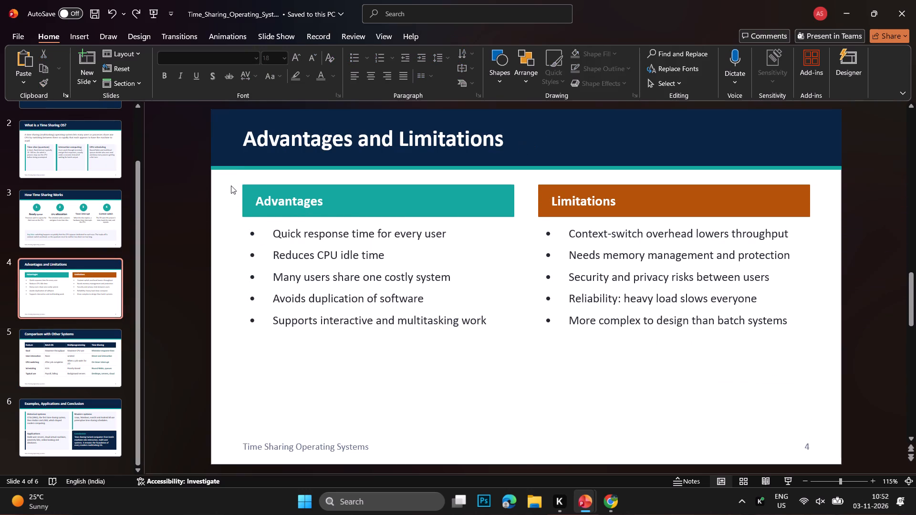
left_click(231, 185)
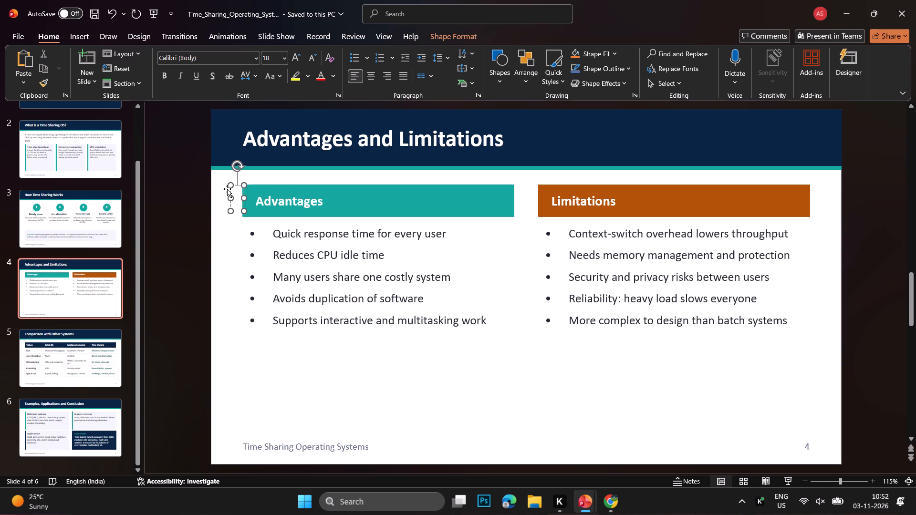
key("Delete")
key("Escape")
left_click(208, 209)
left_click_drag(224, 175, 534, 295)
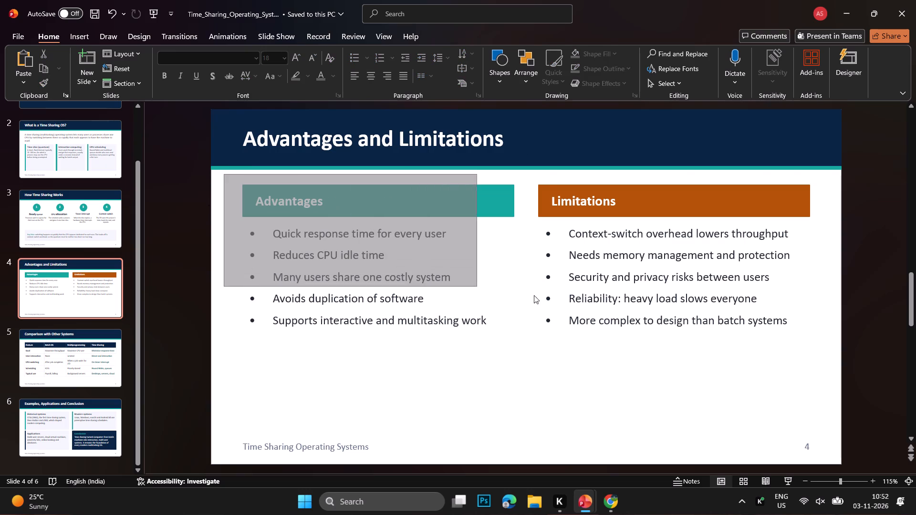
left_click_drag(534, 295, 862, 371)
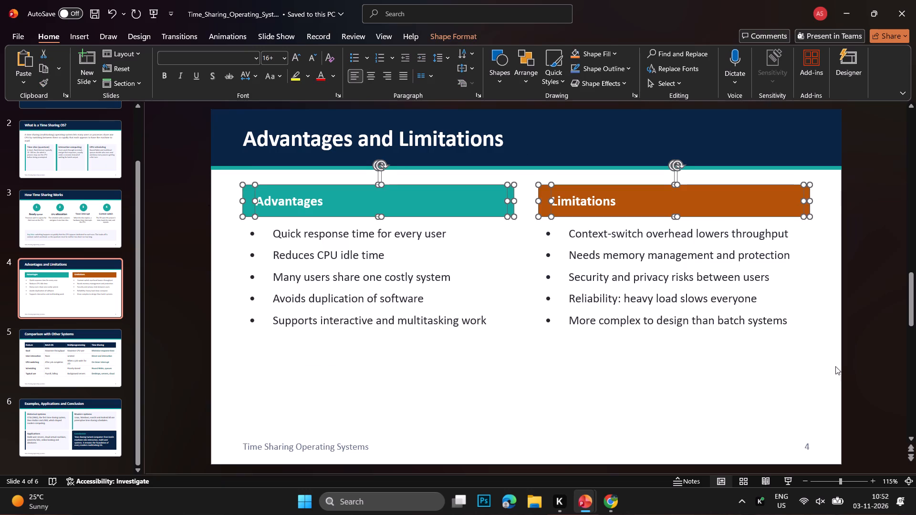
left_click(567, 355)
Set the whole Advantages bullet list on slide 4 to 18 pt.
left_click(408, 244)
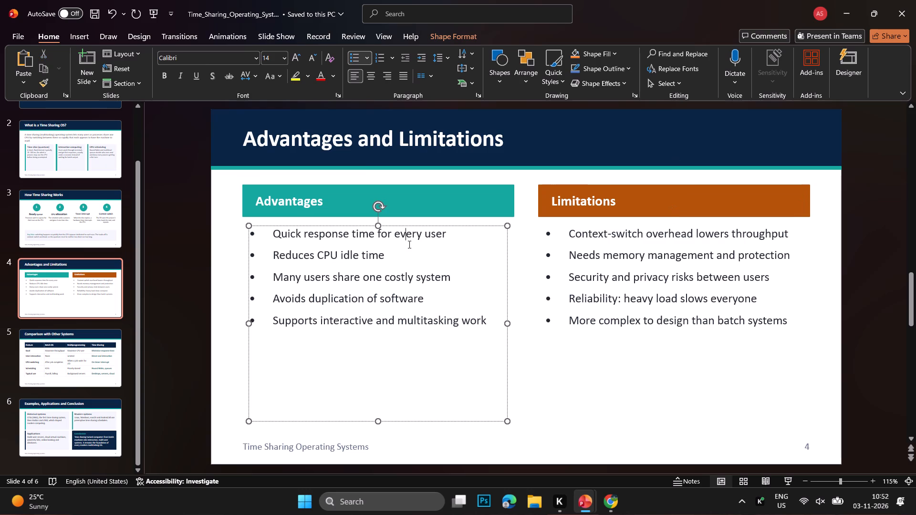
key("ctrl+a")
left_click(286, 59)
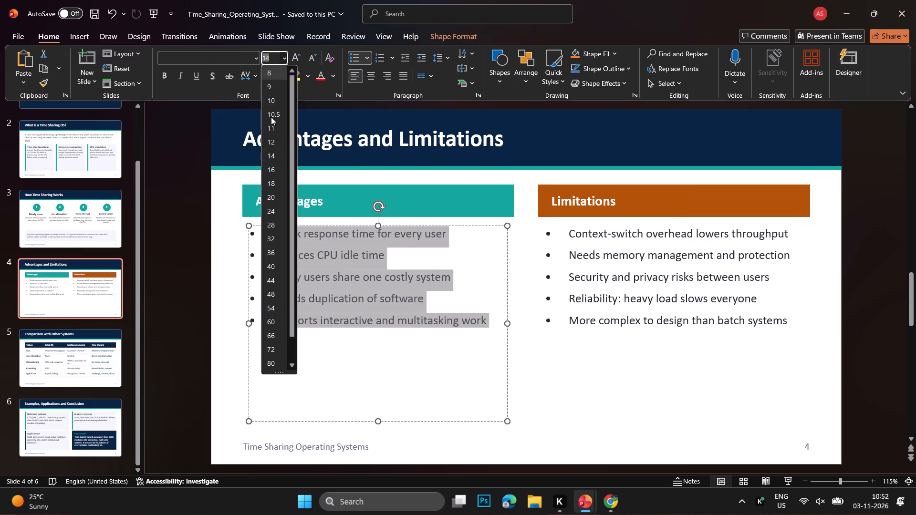
left_click(271, 183)
Try 18 pt on the whole Limitations bullet list on slide 4, and settle on 16 pt.
left_click(630, 243)
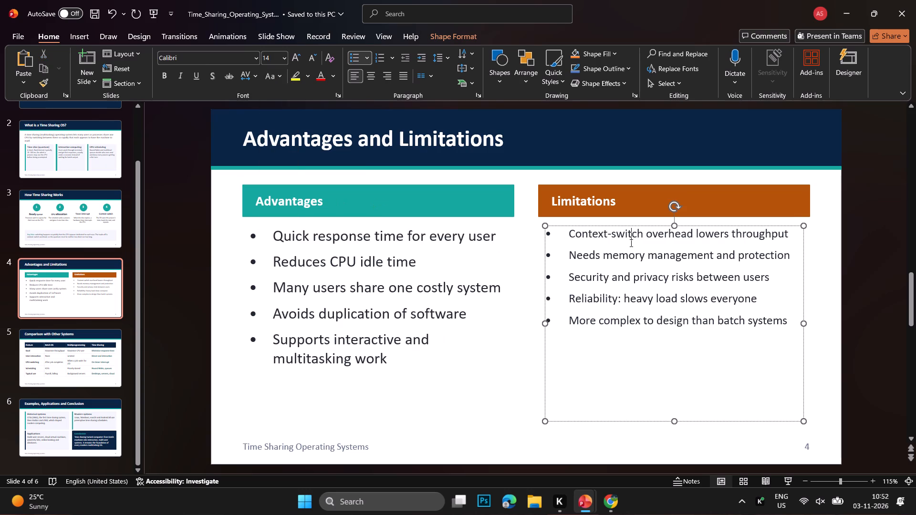
key("ctrl+a")
left_click(282, 56)
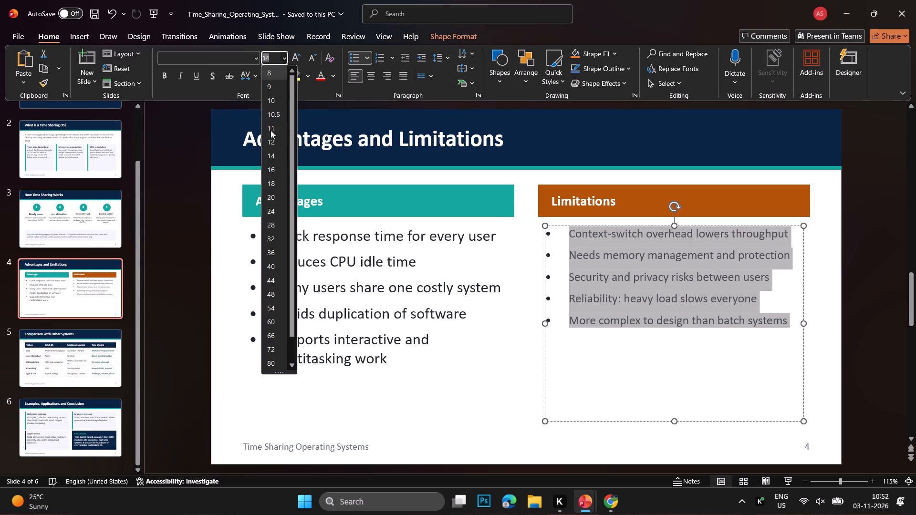
left_click(270, 183)
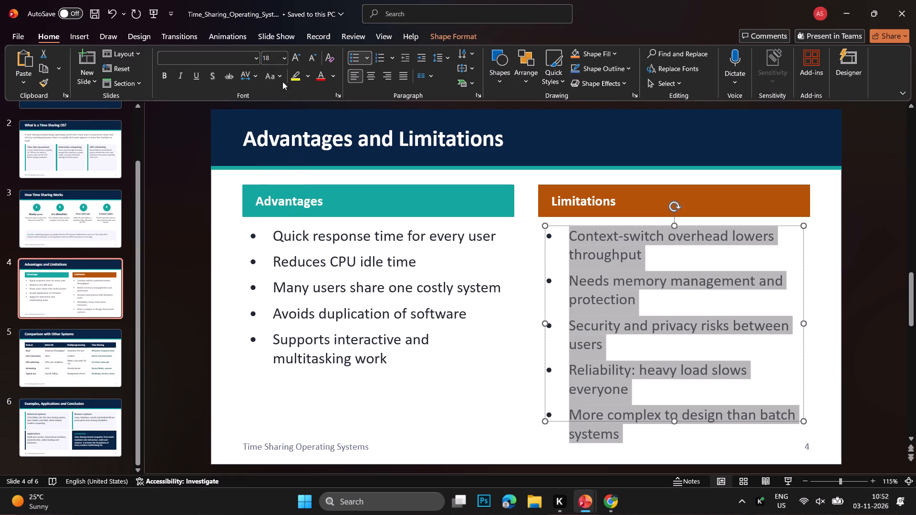
left_click(284, 57)
left_click(275, 58)
key("BackSpace")
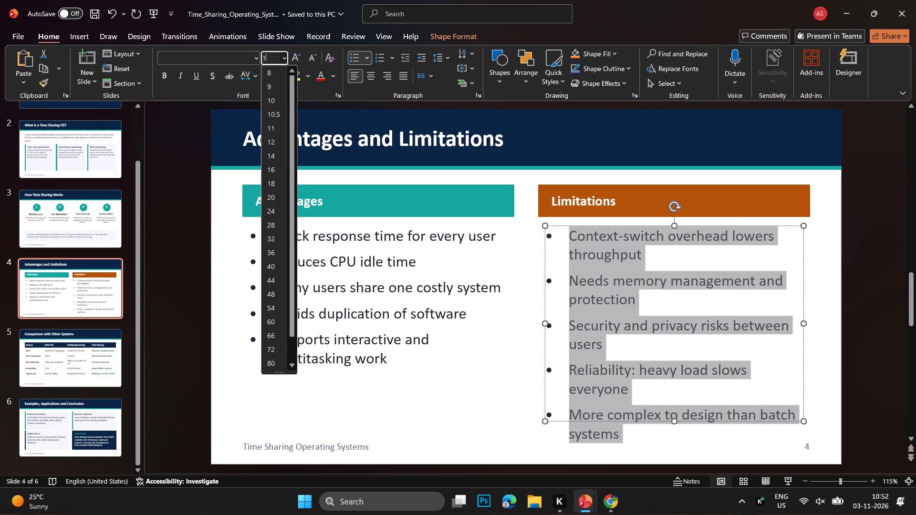
key("6")
key("Return")
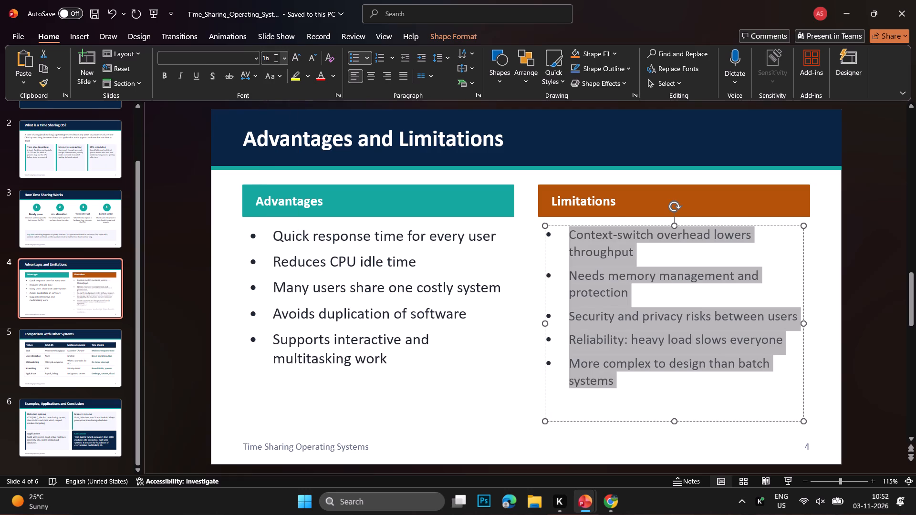
Set the "Advantages" and "Limitations" headings on slide 4 to 20 pt.
left_click(301, 274)
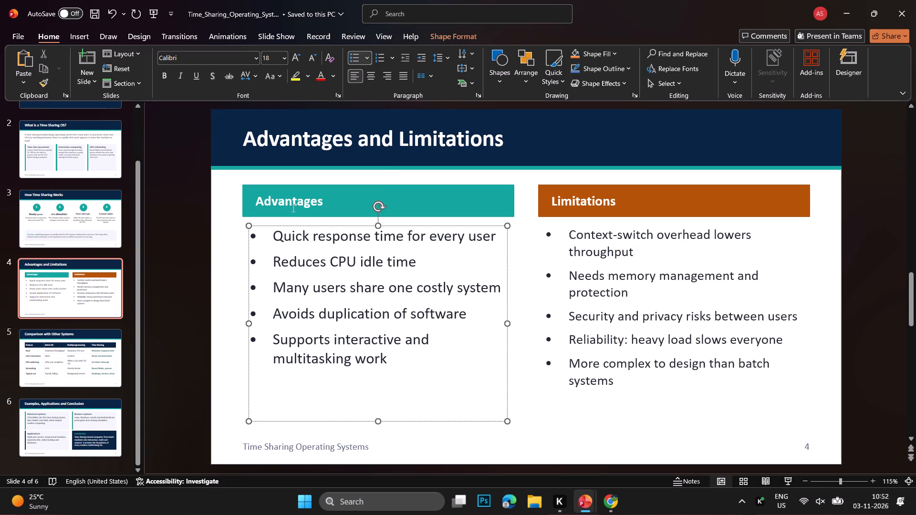
left_click(293, 206)
left_click(293, 206, "ctrl")
key("ctrl+a")
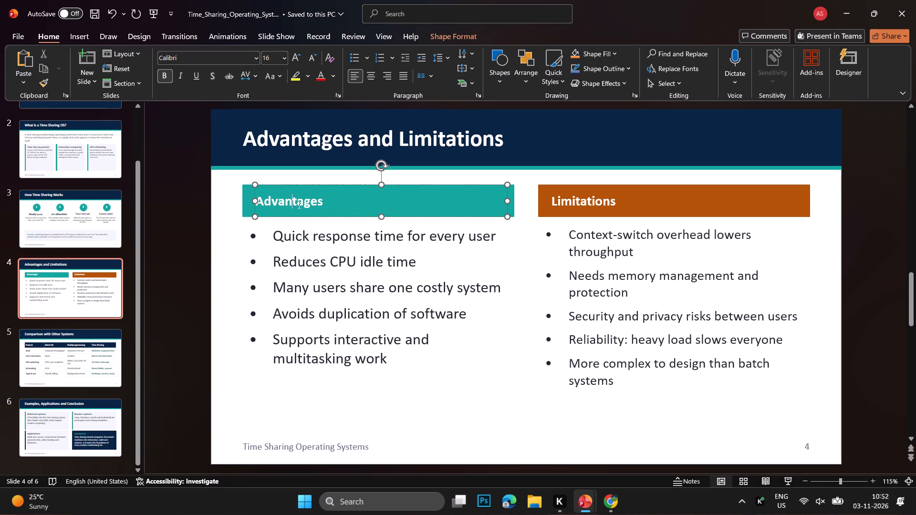
left_click(299, 205)
key("ctrl+a")
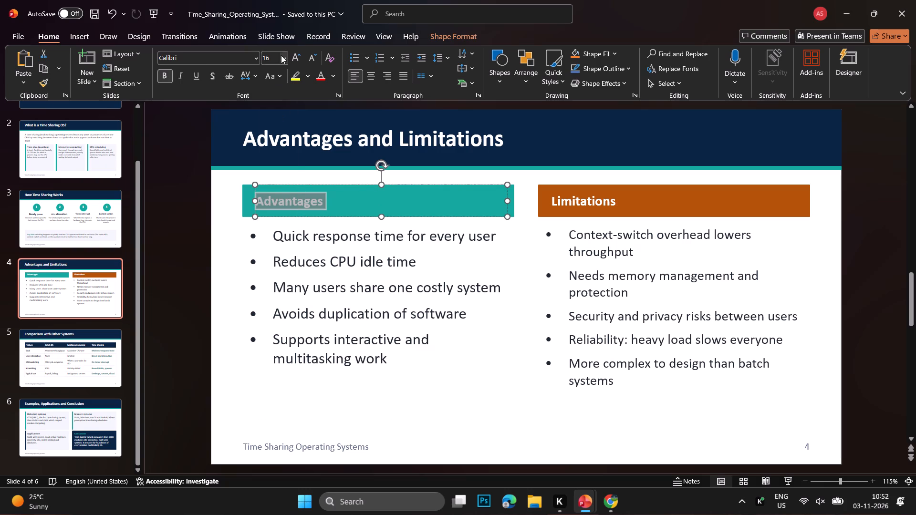
left_click(281, 55)
left_click(270, 195)
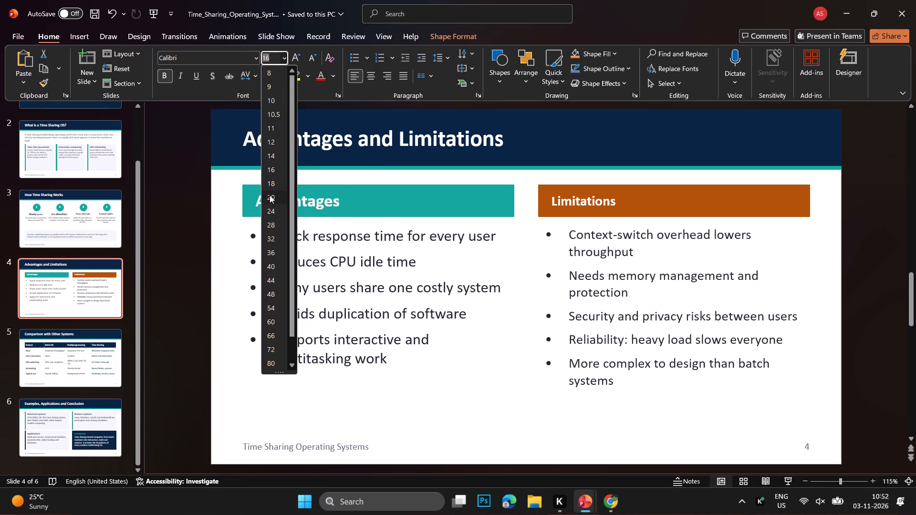
left_click(581, 198)
key("ctrl+a")
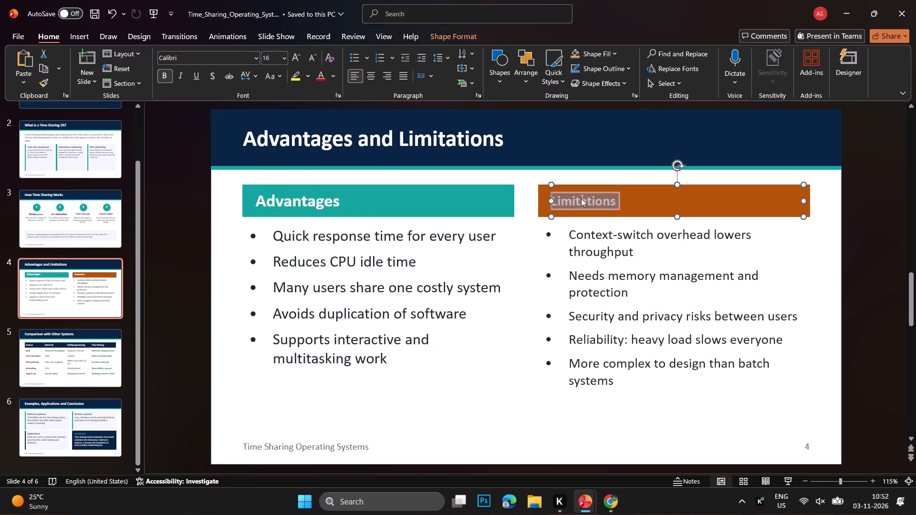
left_click(286, 62)
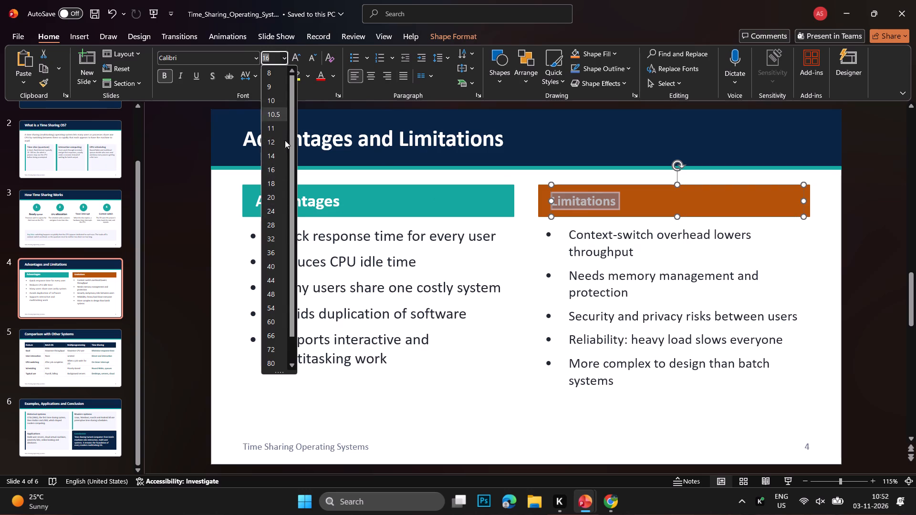
left_click(277, 199)
left_click(176, 234)
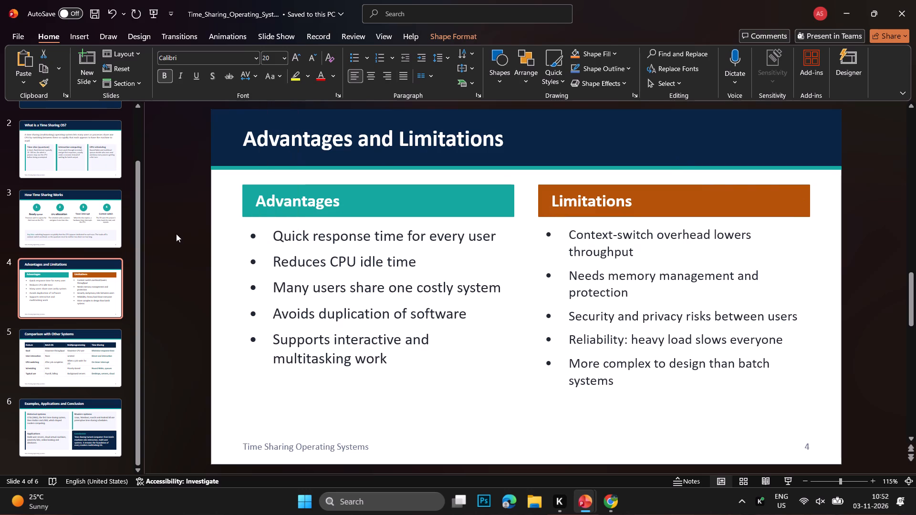
left_click(617, 510)
left_click(584, 500)
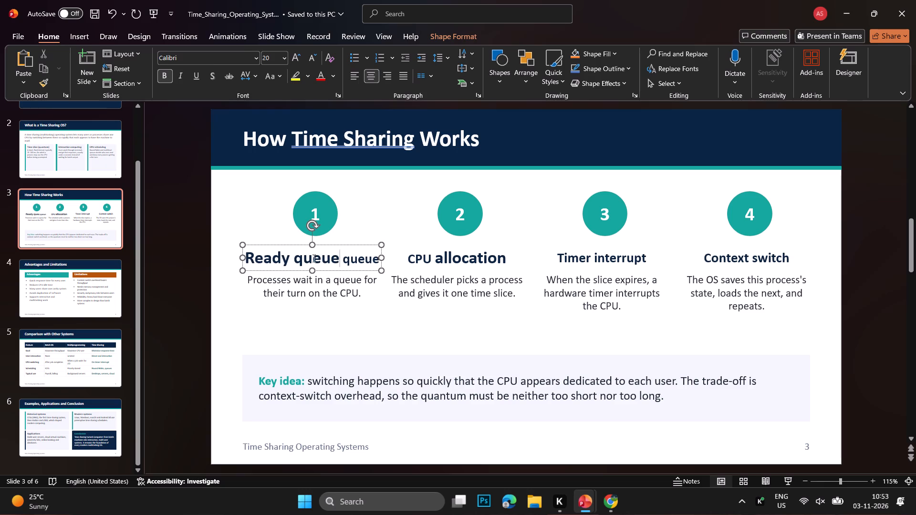
key("Delete")
key("Delete")
key("Delete")
key("Delete")
key("Delete")
key("Delete")
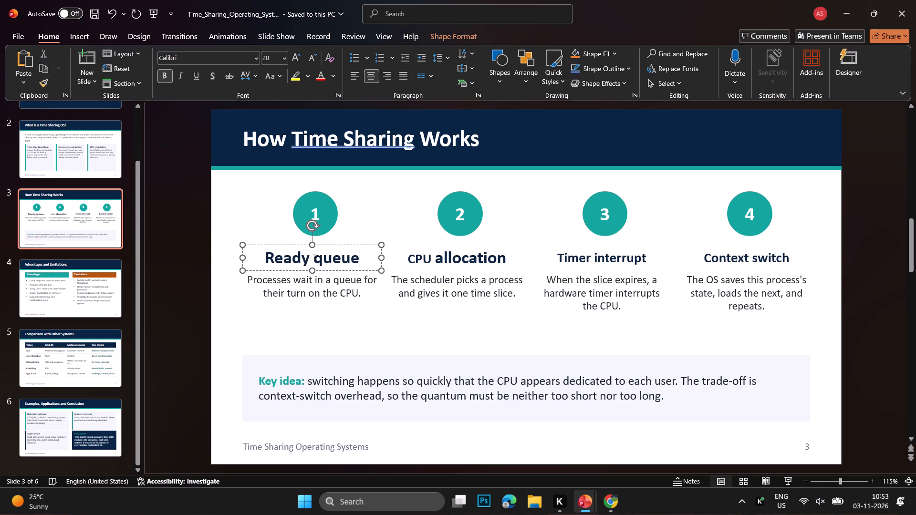
On slide 3, retype "cpu" before "allocation" in the second heading at its 20 pt size and delete the smaller original "CPU".
left_click(442, 259)
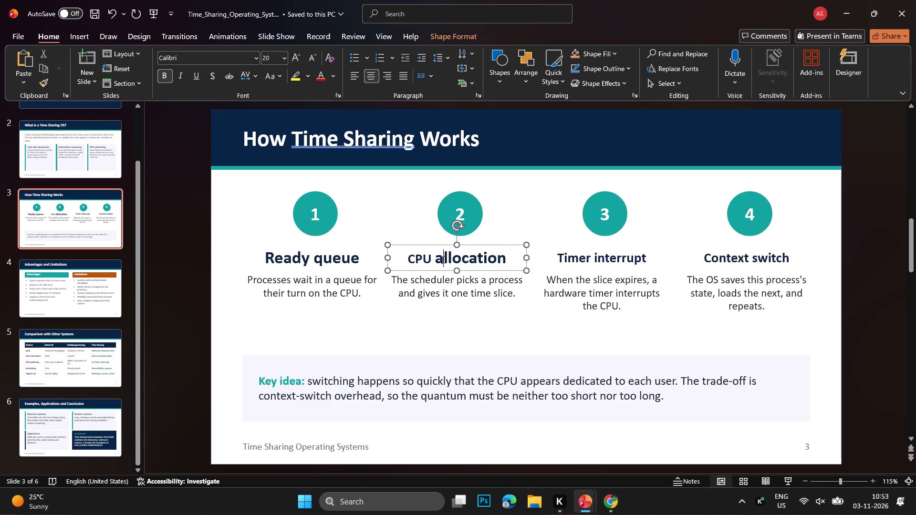
key("Left")
key("c")
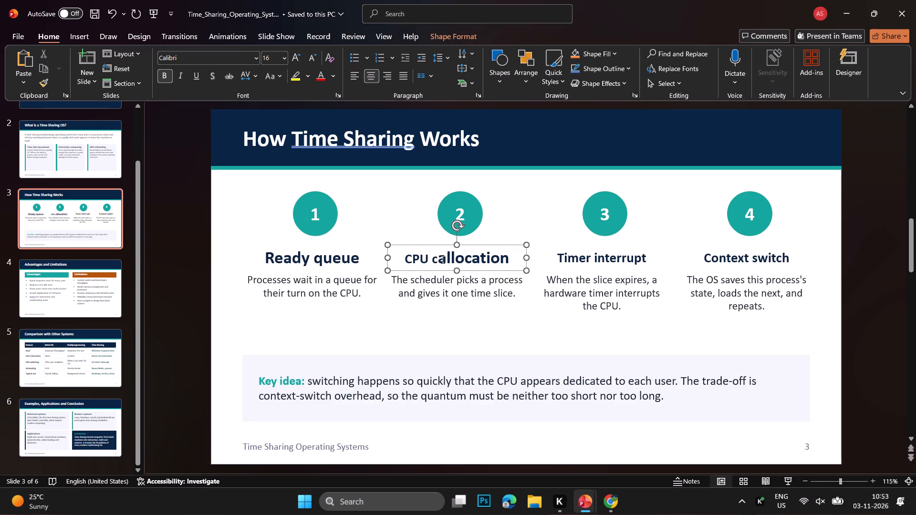
key("BackSpace")
key("Down")
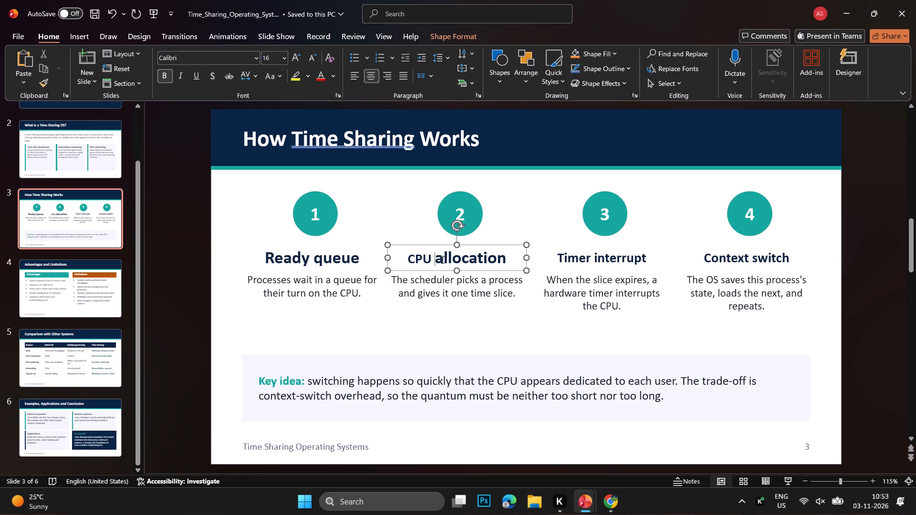
key("Right")
key("BackSpace")
key("c")
key("p")
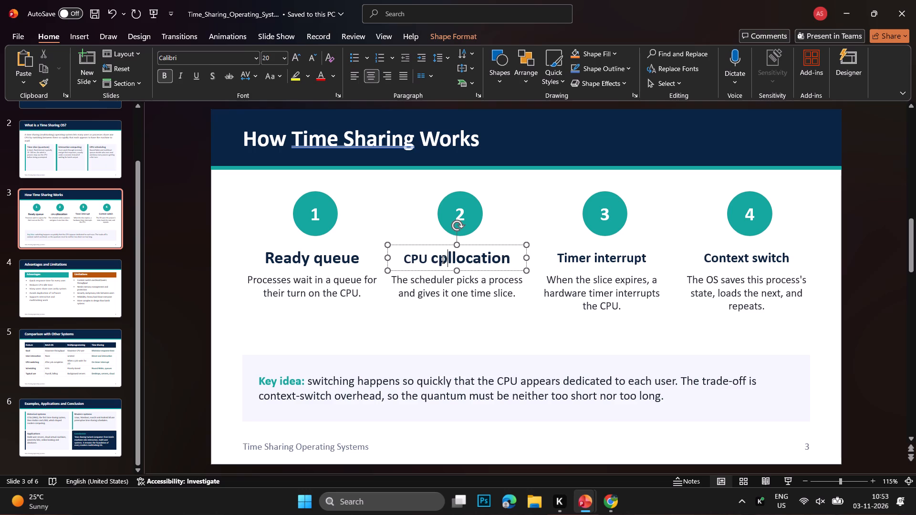
type("u a")
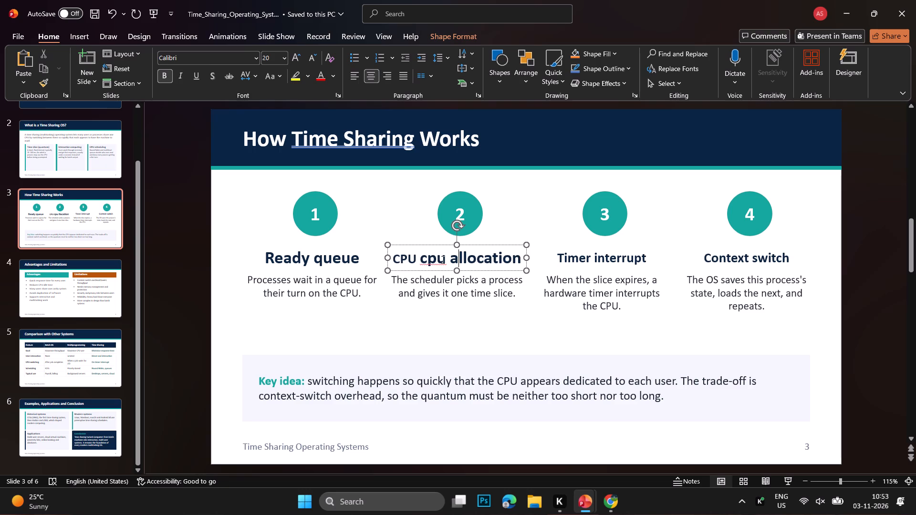
key("Left")
key("Left")
key("Left")
key("Left")
key("Left")
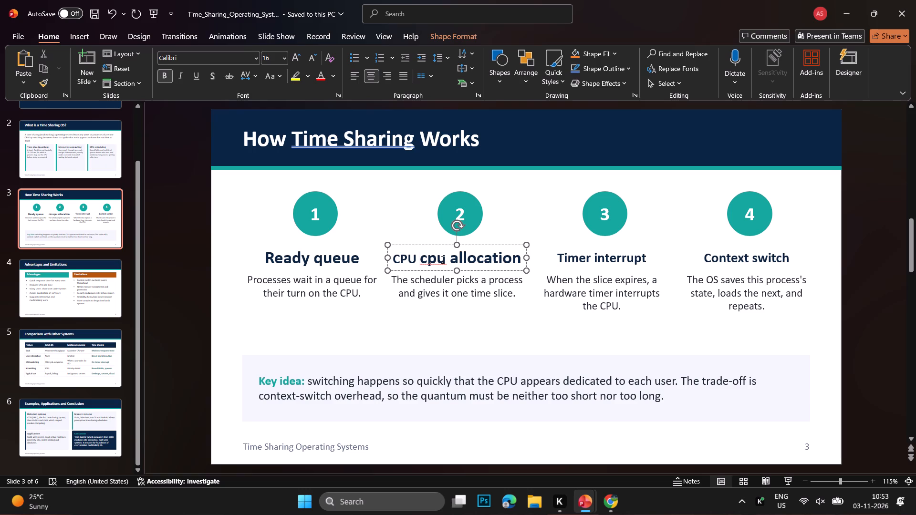
key("BackSpace")
key("BackSpace")
key("BackSpace")
key("BackSpace")
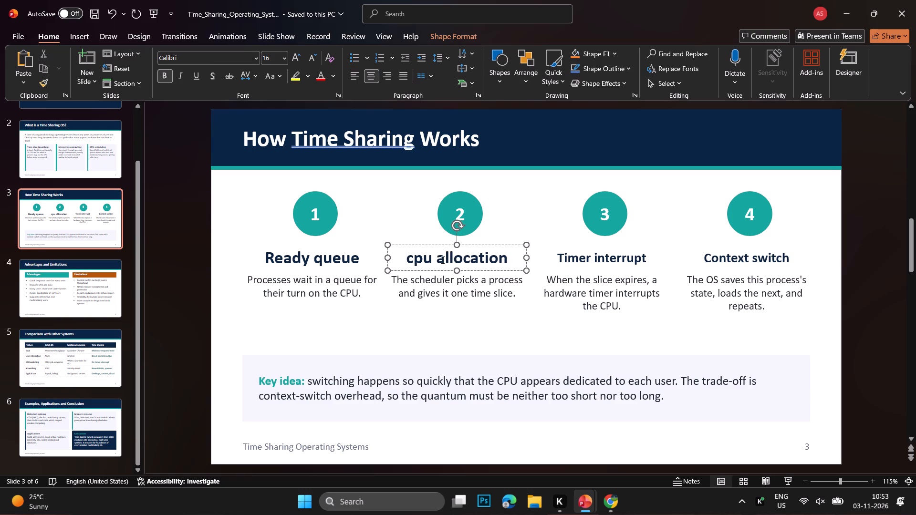
Replace the lowercase "cpu" in the second heading with "CPU", keeping a space before "allocation".
left_click_drag(432, 258, 409, 257)
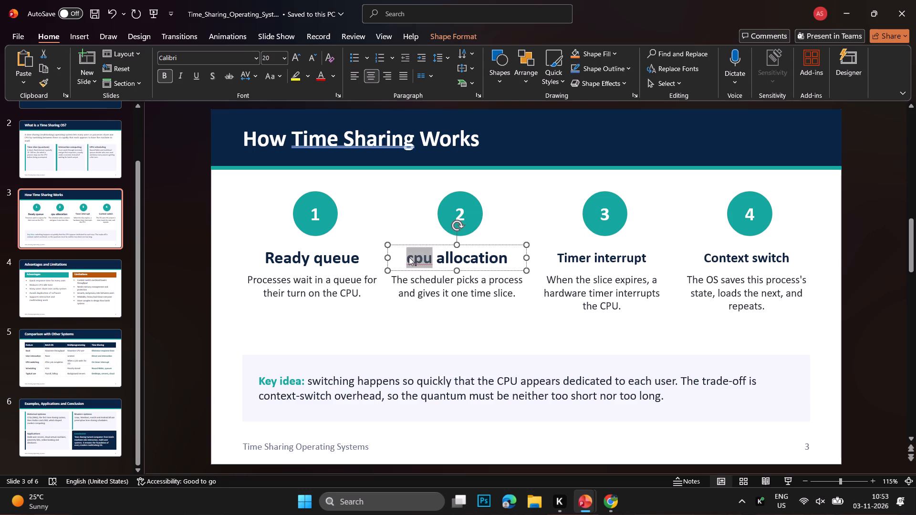
key("BackSpace")
key("shift+c")
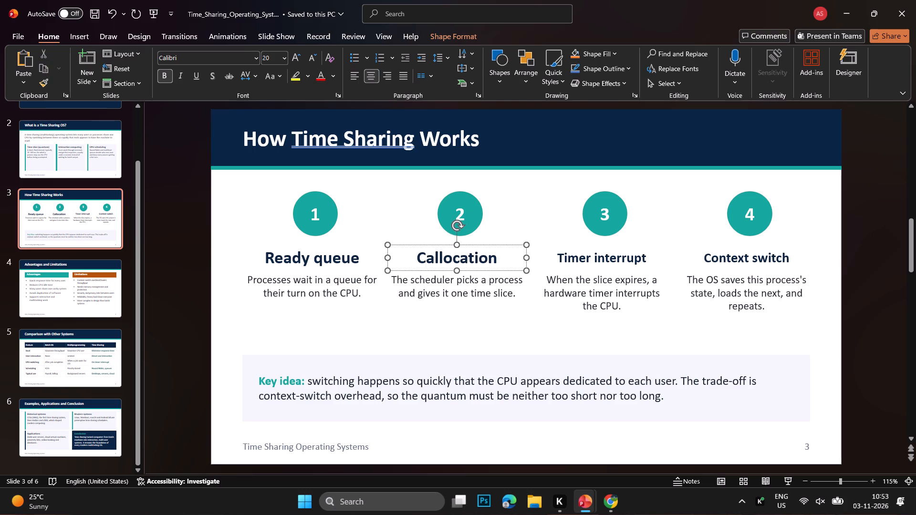
type("PY")
key("BackSpace")
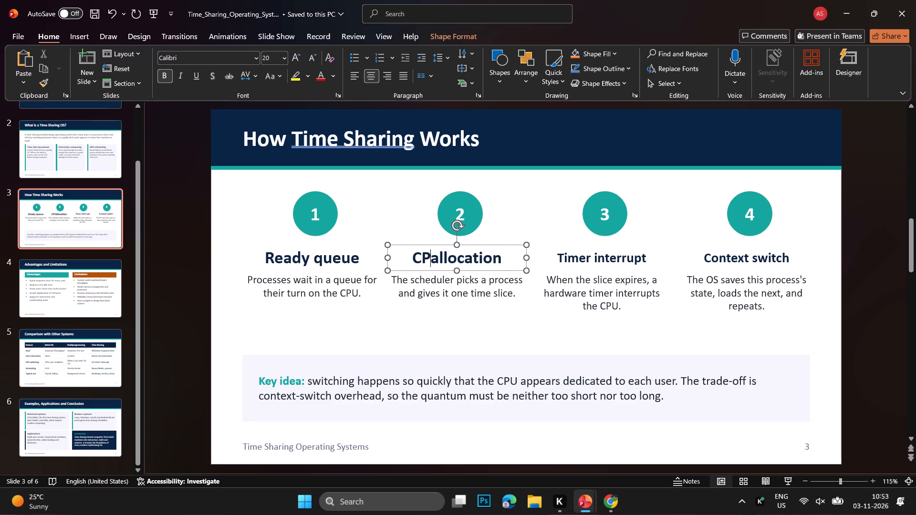
type("U")
key("space")
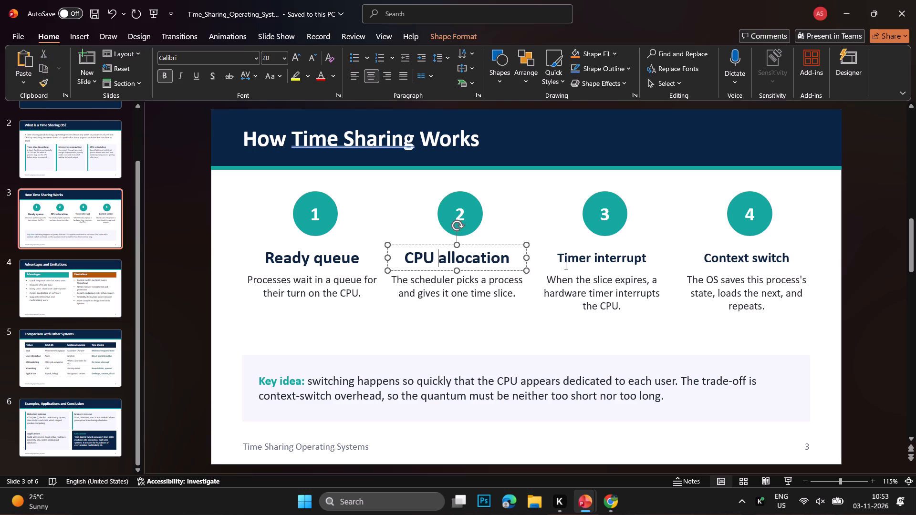
Set the "Timer interrupt" and "Context switch" headings on slide 3 to 20 pt.
left_click(577, 257)
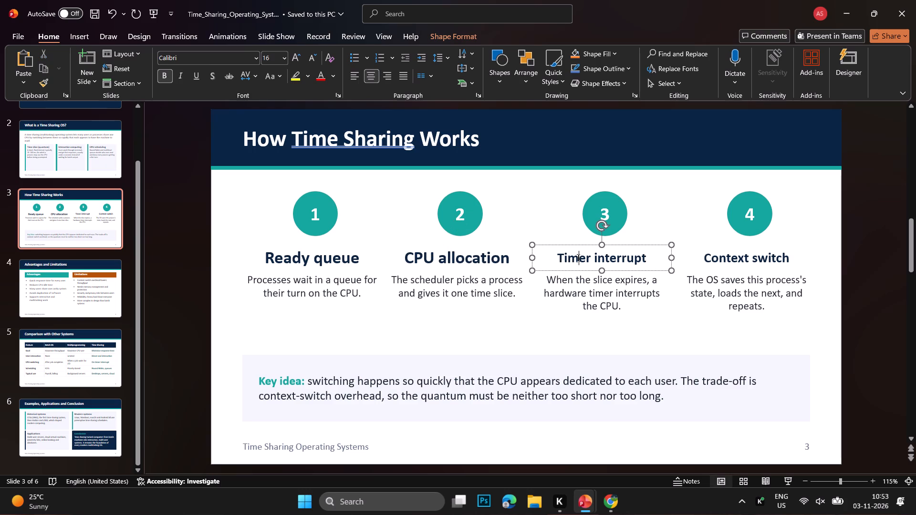
key("ctrl+a")
left_click(274, 55)
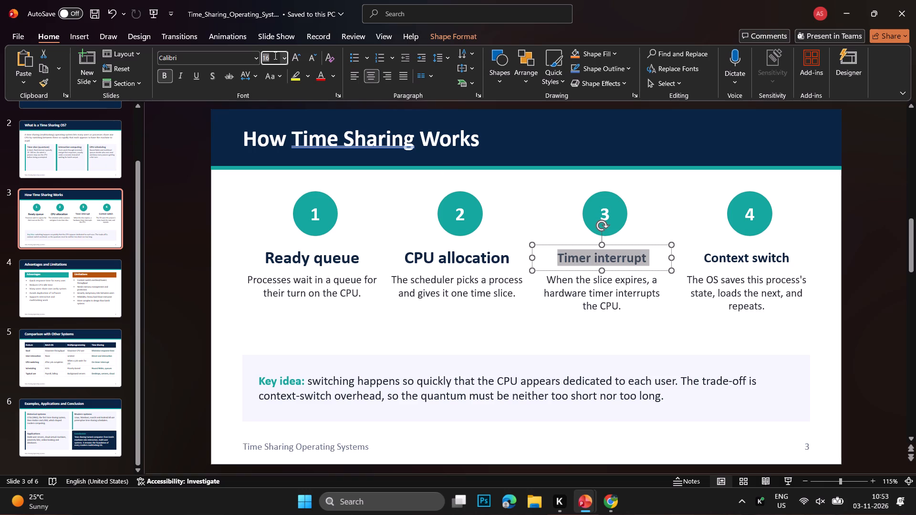
type("20")
key("Return")
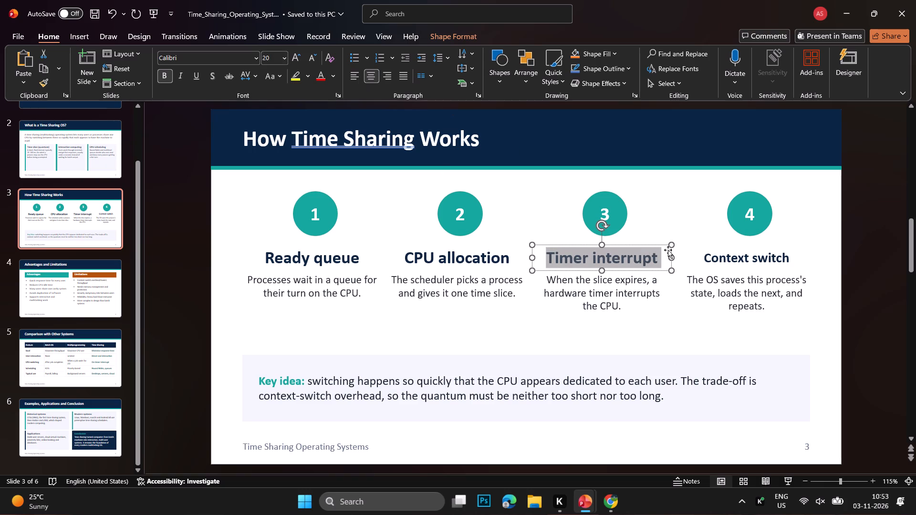
left_click(733, 259)
key("ctrl+a")
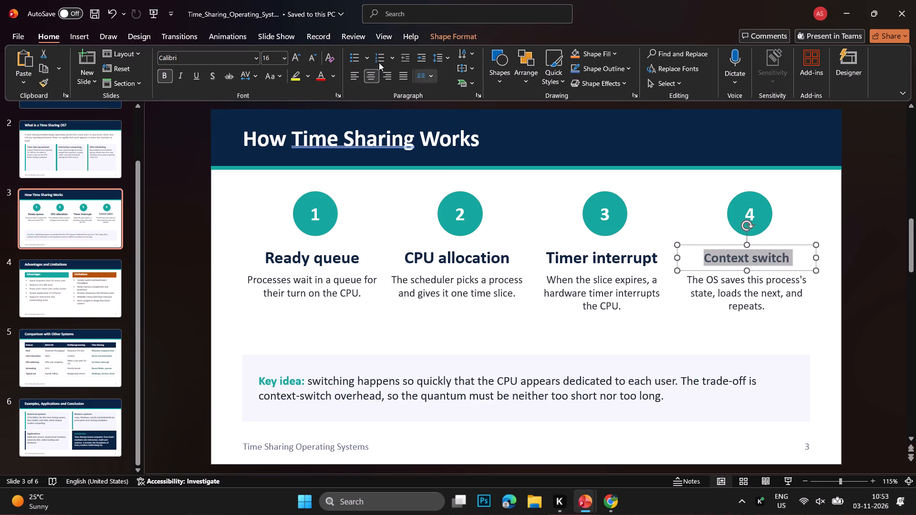
left_click(268, 53)
type("20")
key("Return")
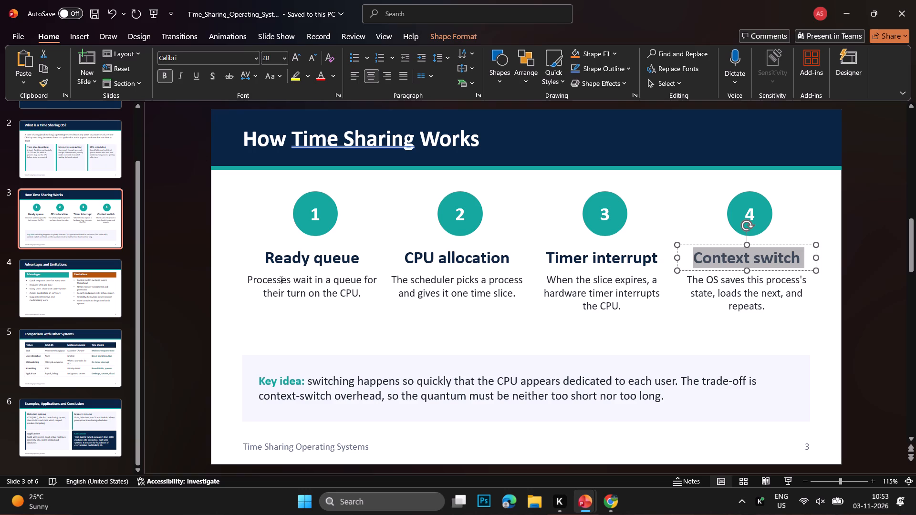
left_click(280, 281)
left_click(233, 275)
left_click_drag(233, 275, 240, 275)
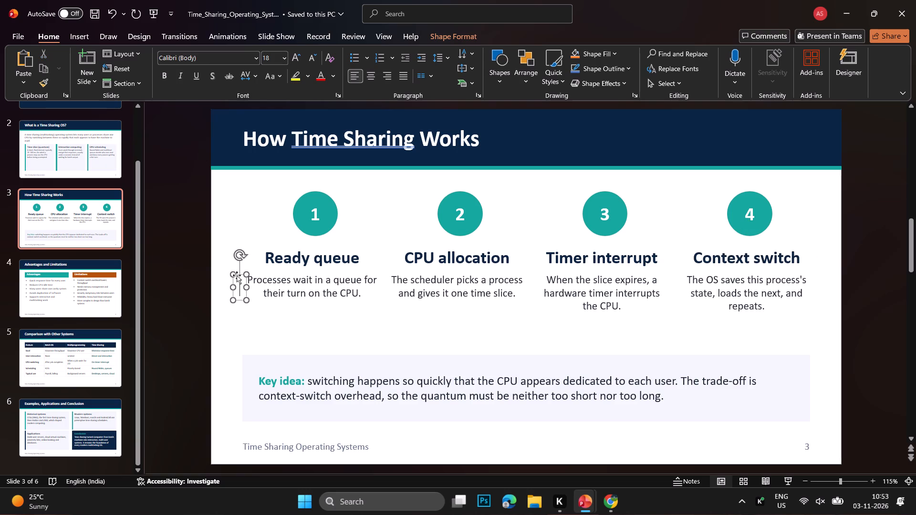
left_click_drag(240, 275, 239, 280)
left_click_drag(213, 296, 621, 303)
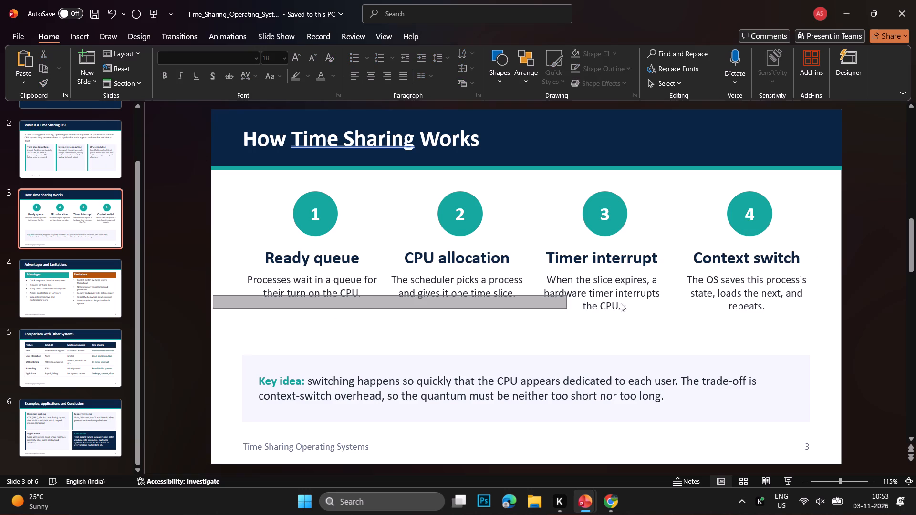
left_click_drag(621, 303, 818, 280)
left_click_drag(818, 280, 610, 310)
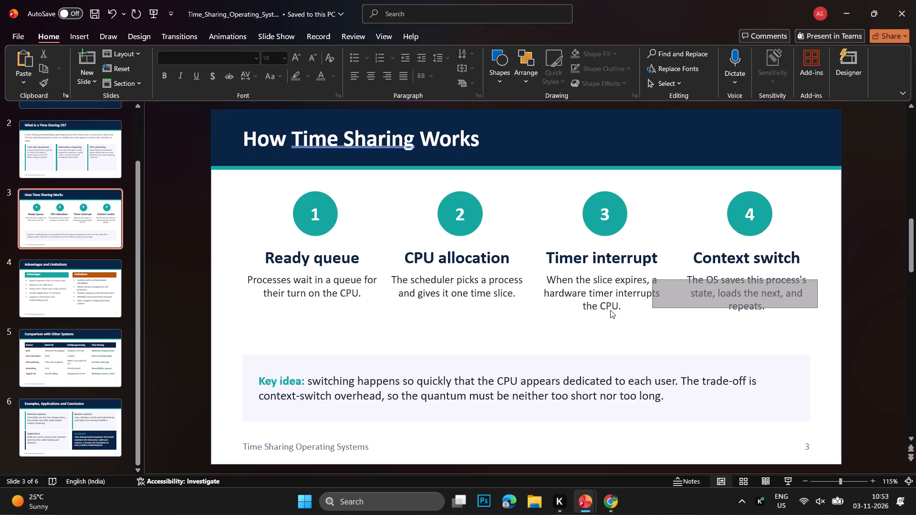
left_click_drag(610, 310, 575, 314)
Set the descriptions under "Ready queue" and "CPU allocation" on slide 3 to 16 pt.
left_click(328, 286)
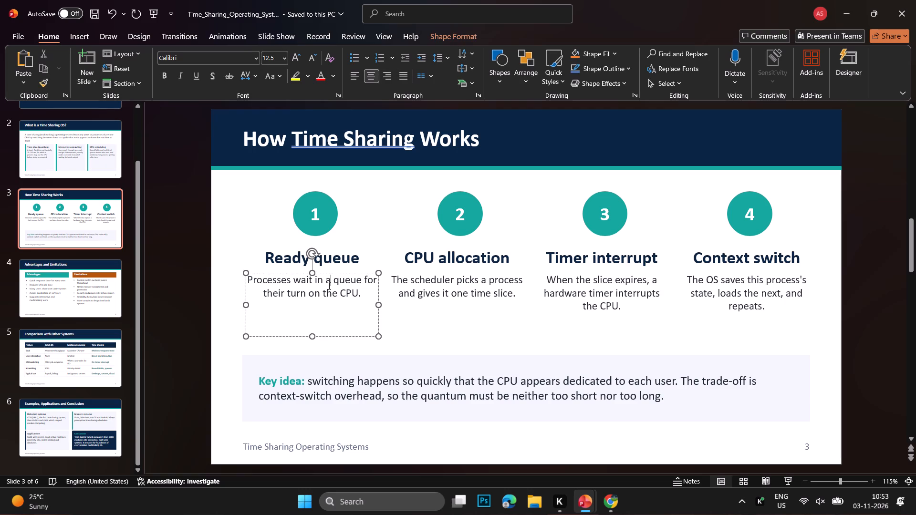
key("ctrl+a")
left_click(280, 61)
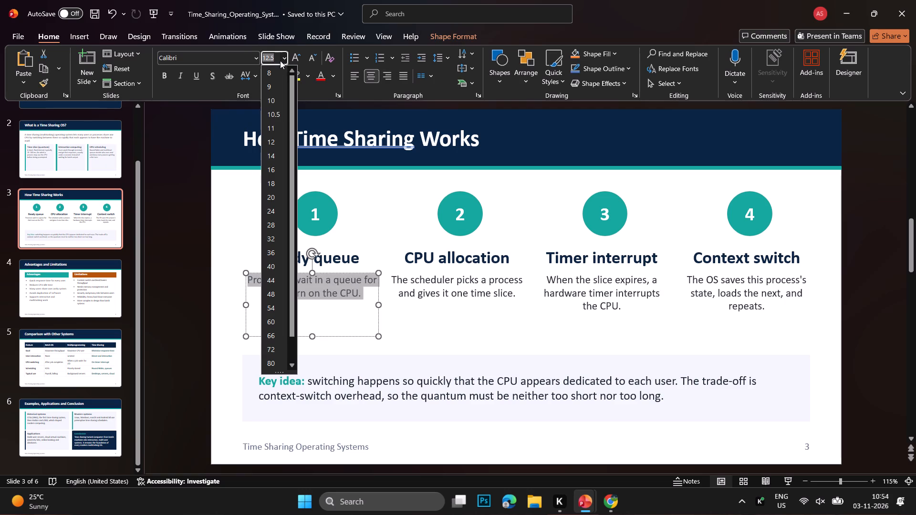
left_click(272, 166)
left_click(459, 288)
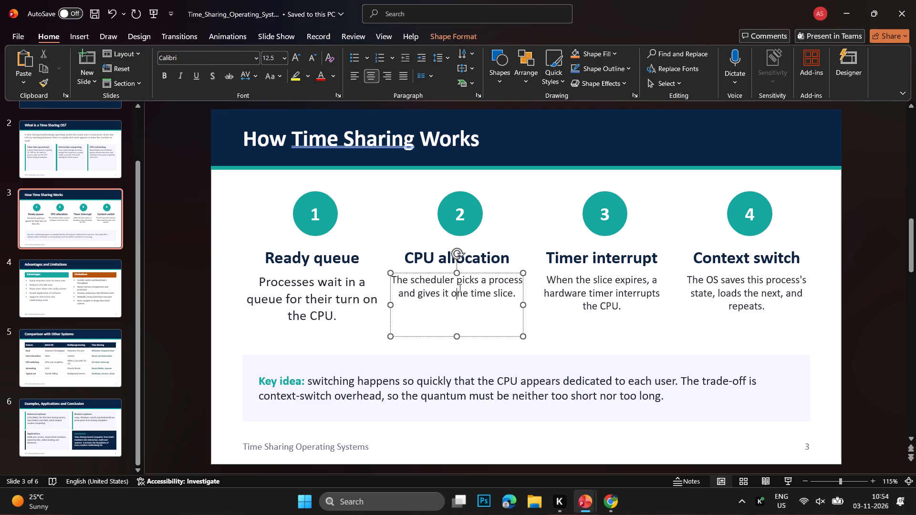
key("ctrl+a")
left_click(283, 54)
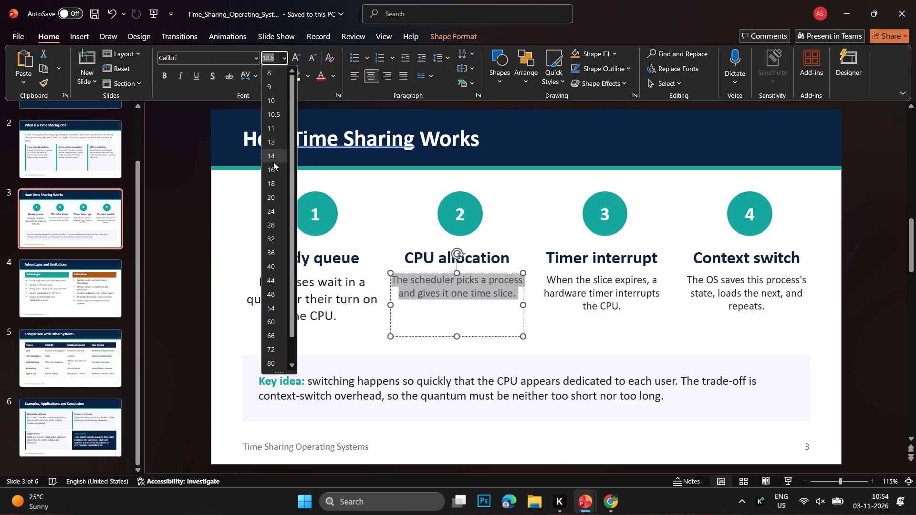
left_click(274, 167)
Set the descriptions under "Timer interrupt" and "Context switch" on slide 3 to 16 pt.
left_click(621, 300)
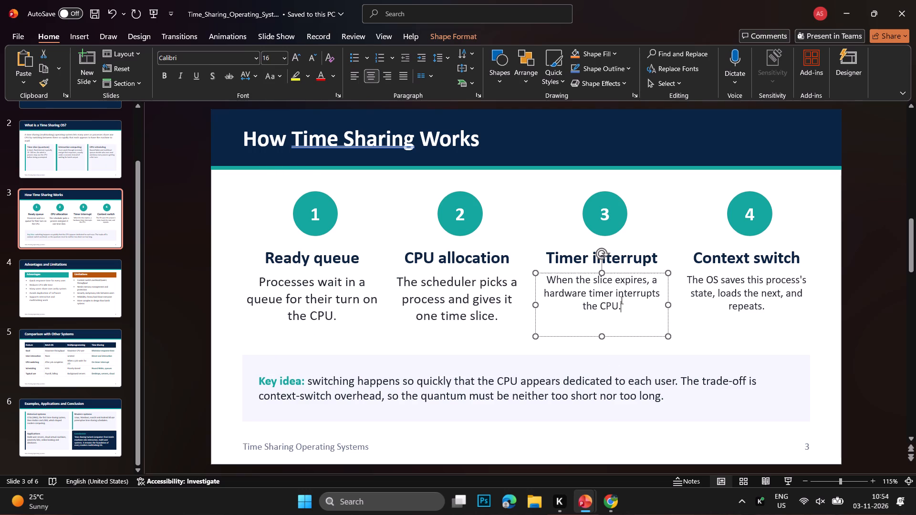
key("ctrl+a")
left_click(286, 56)
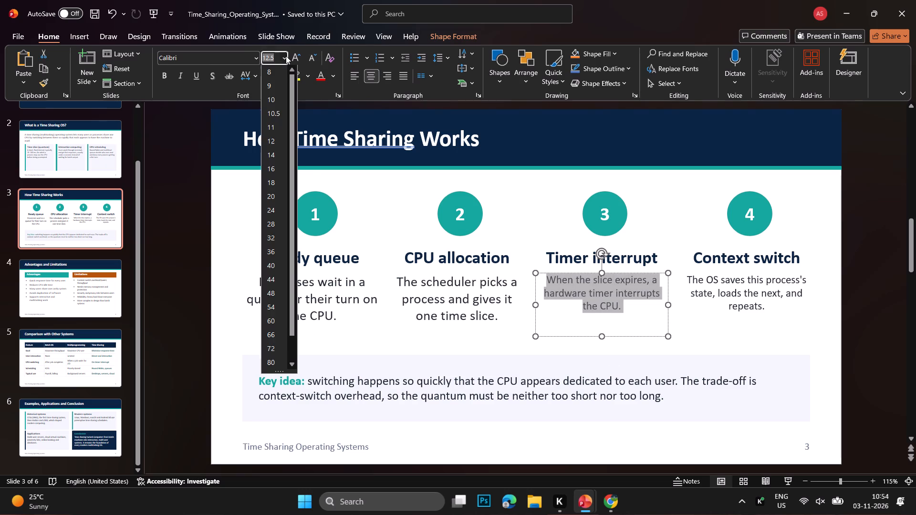
left_click(271, 167)
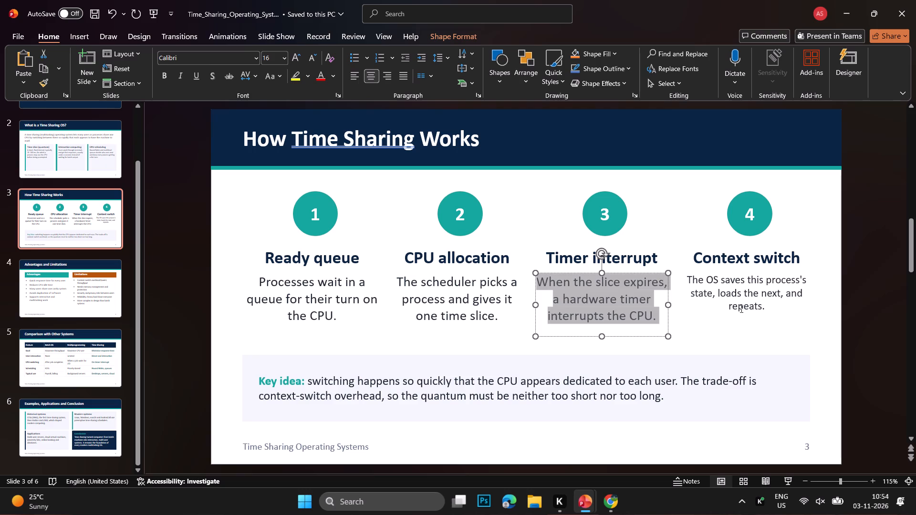
left_click(739, 299)
key("ctrl+a")
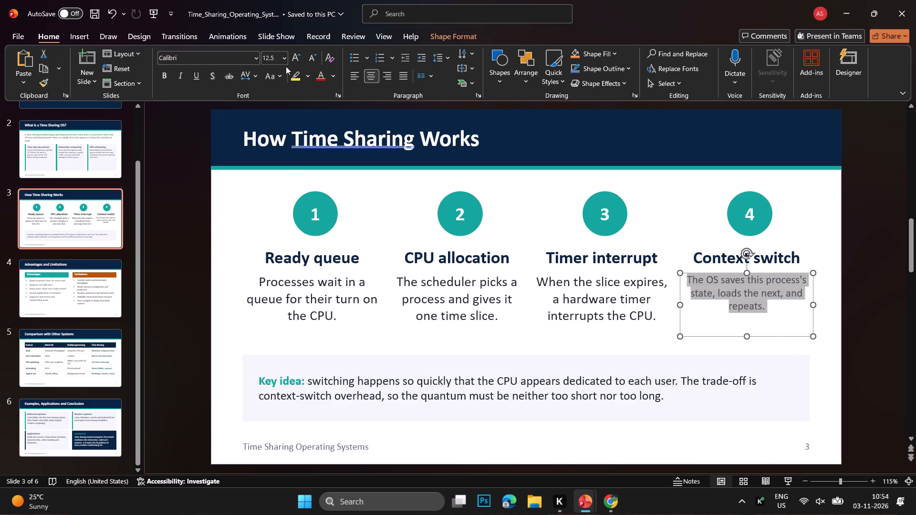
left_click(285, 54)
left_click(276, 169)
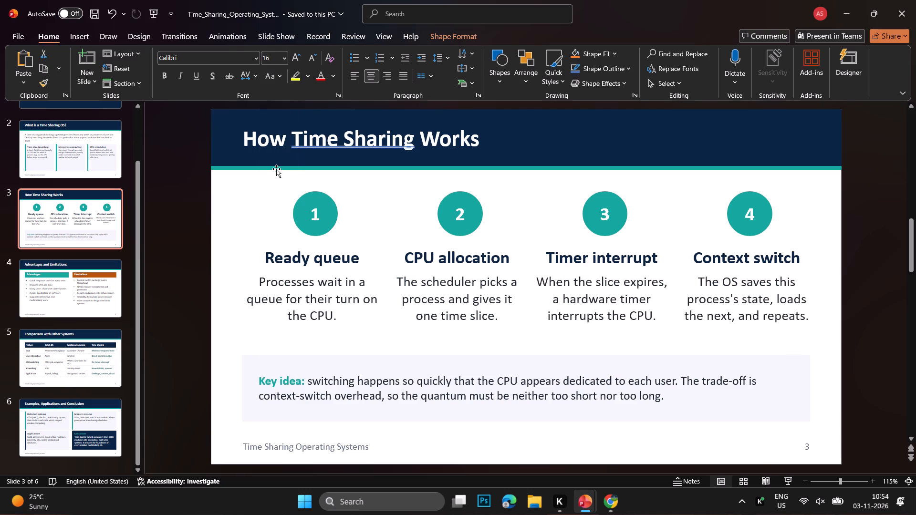
Set the whole "Key idea" text on slide 3 to 16 pt and deselect it.
left_click(287, 391)
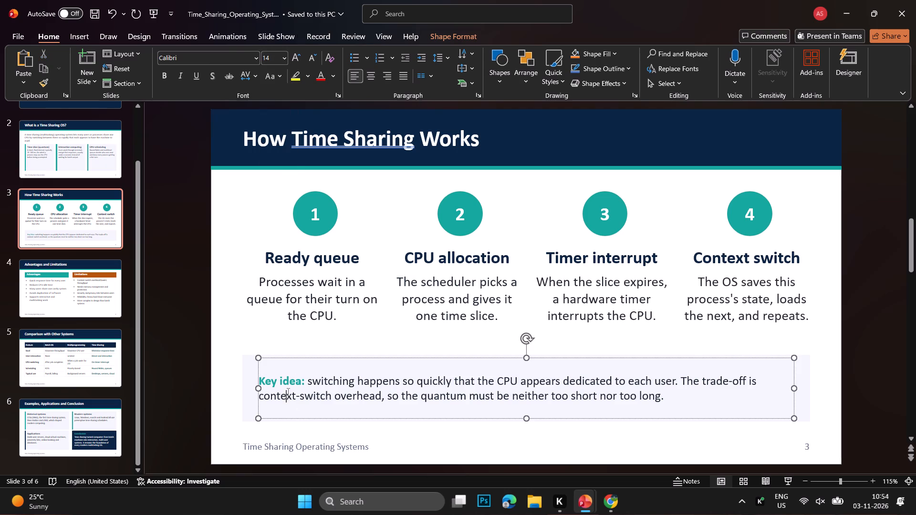
key("ctrl+a")
left_click(284, 52)
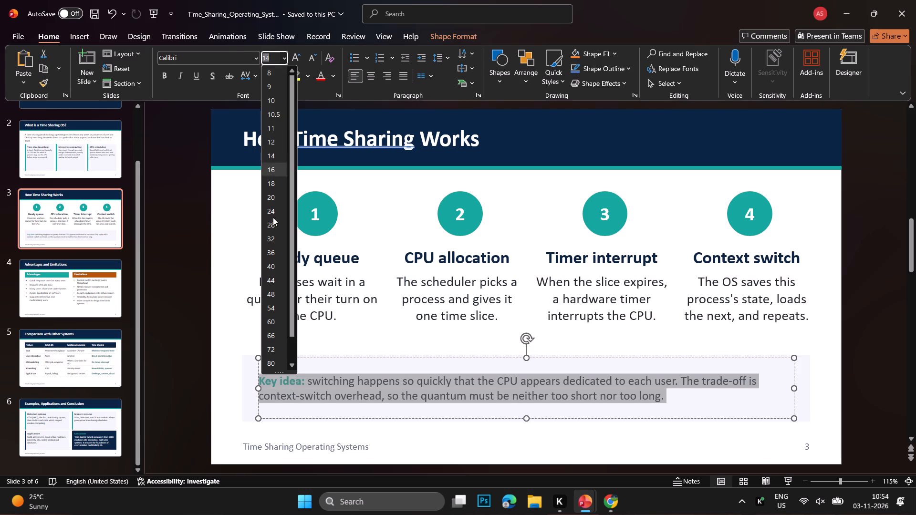
left_click(272, 171)
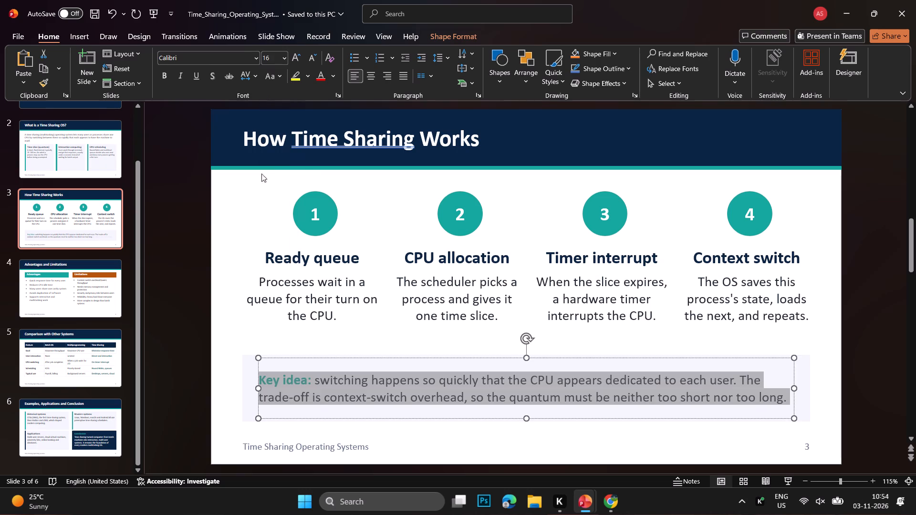
left_click(184, 196)
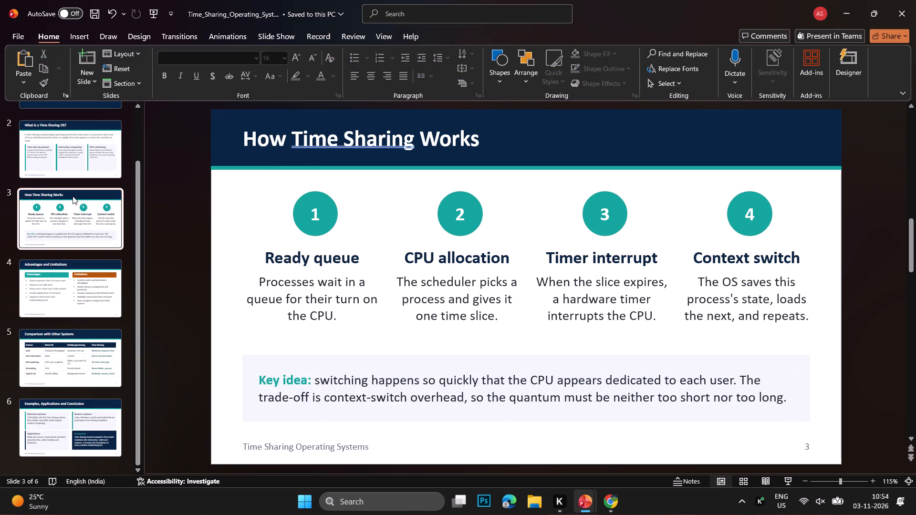
Set the description under "Time slice (quantum)" on slide 2 to 16 pt.
scroll(73, 196, "up", 1)
left_click(66, 201)
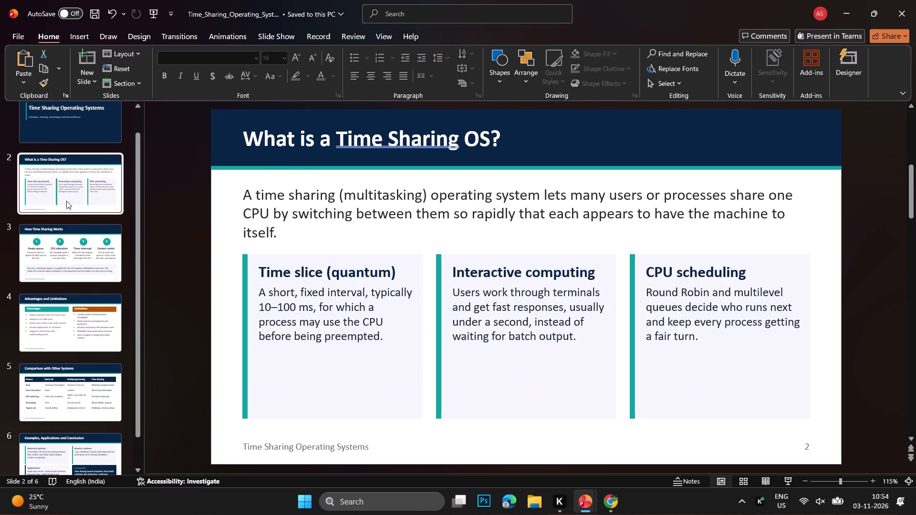
left_click(301, 334)
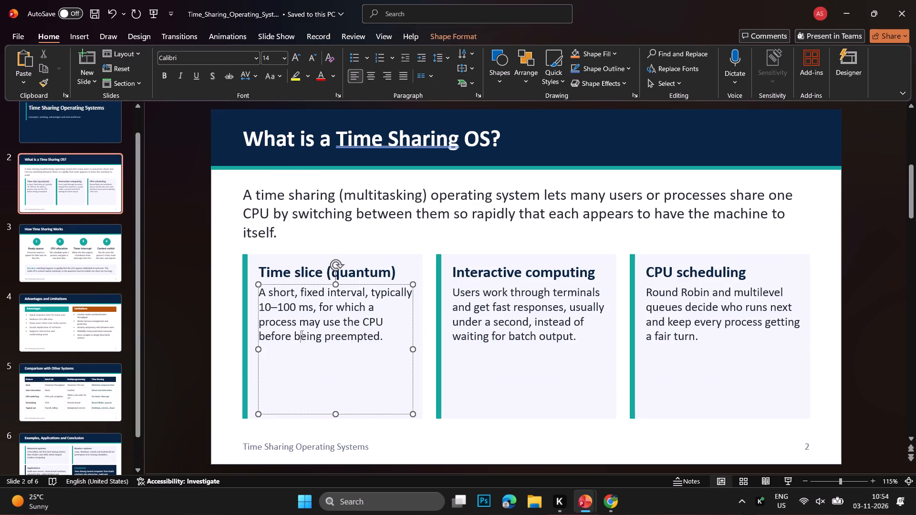
key("ctrl+a")
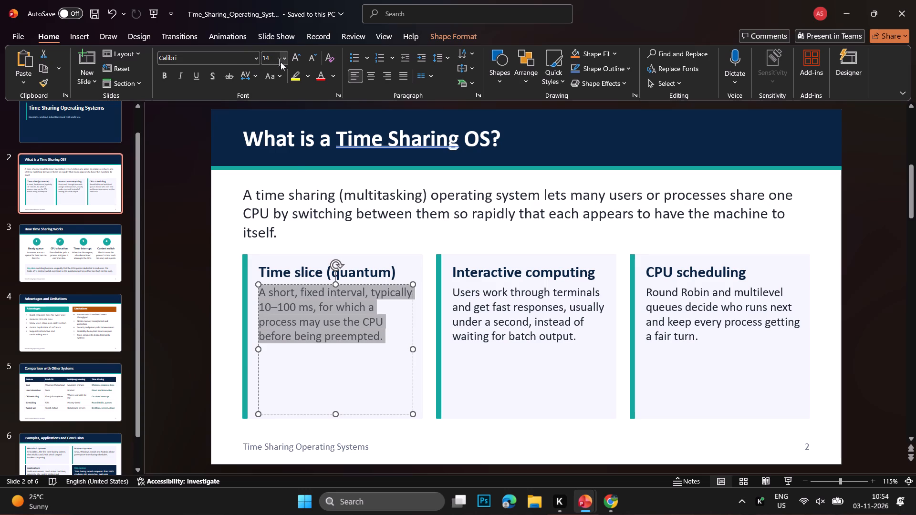
left_click(285, 60)
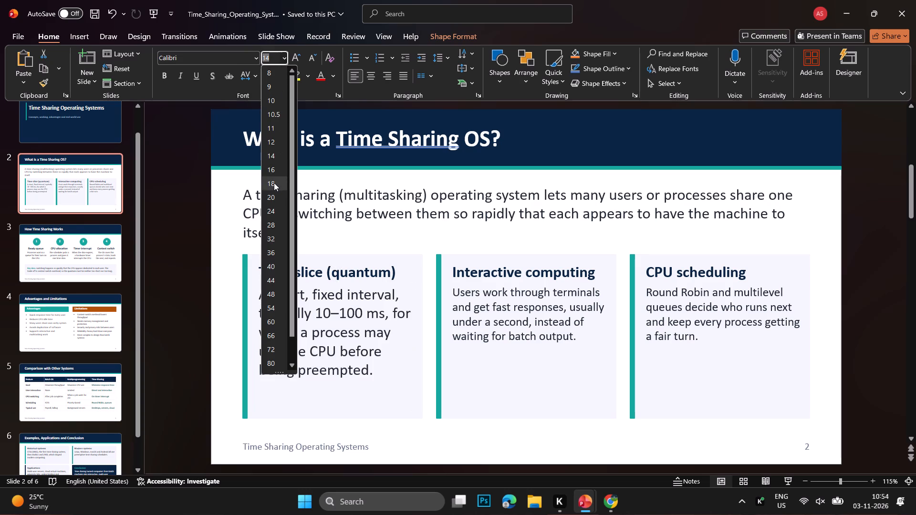
left_click(277, 174)
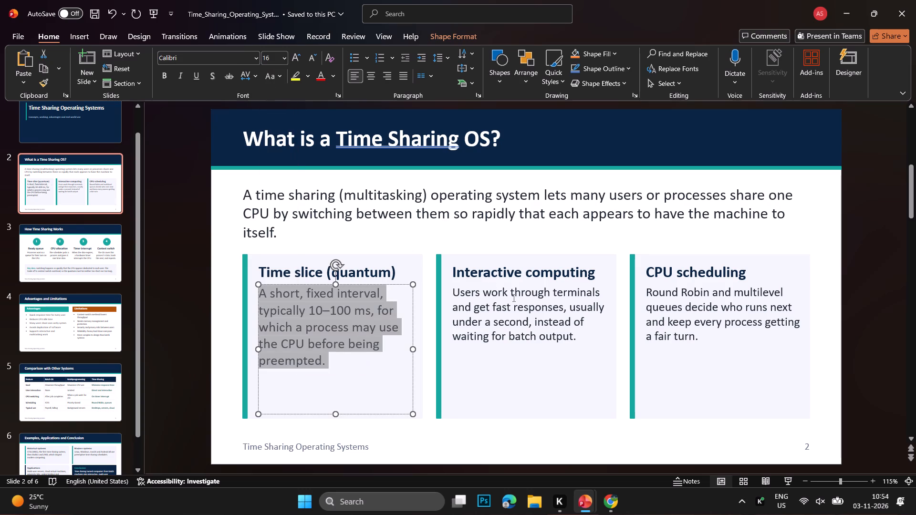
Set the descriptions under "Interactive computing" and "CPU scheduling" on slide 2 to 16 pt and deselect the text.
left_click(513, 298)
key("ctrl+a")
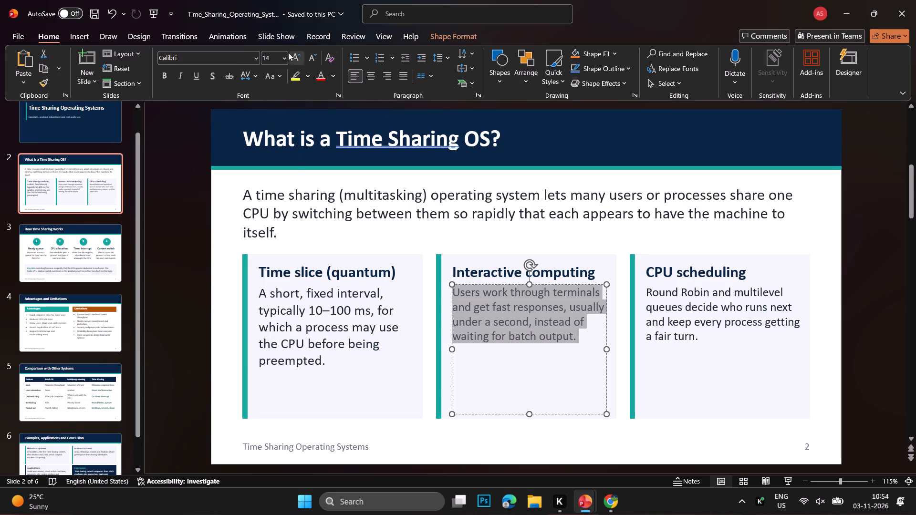
left_click(283, 54)
left_click(268, 169)
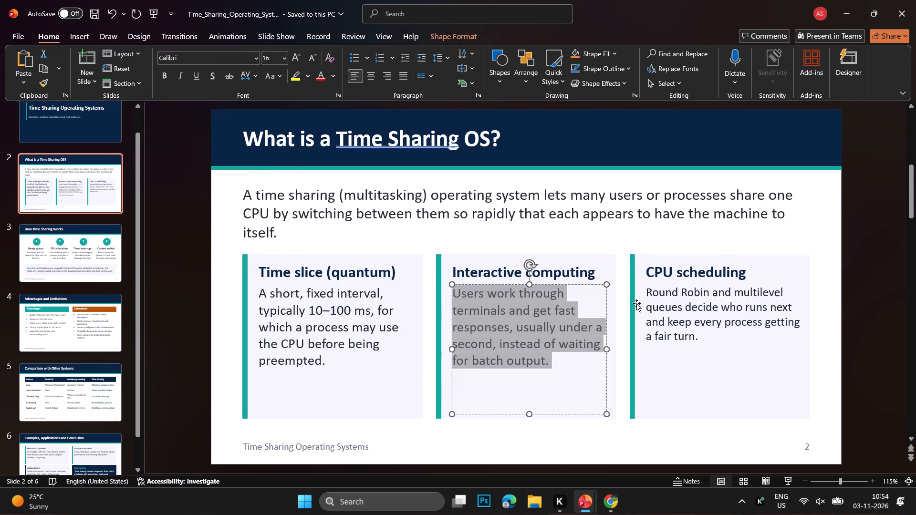
left_click(682, 315)
key("ctrl+a")
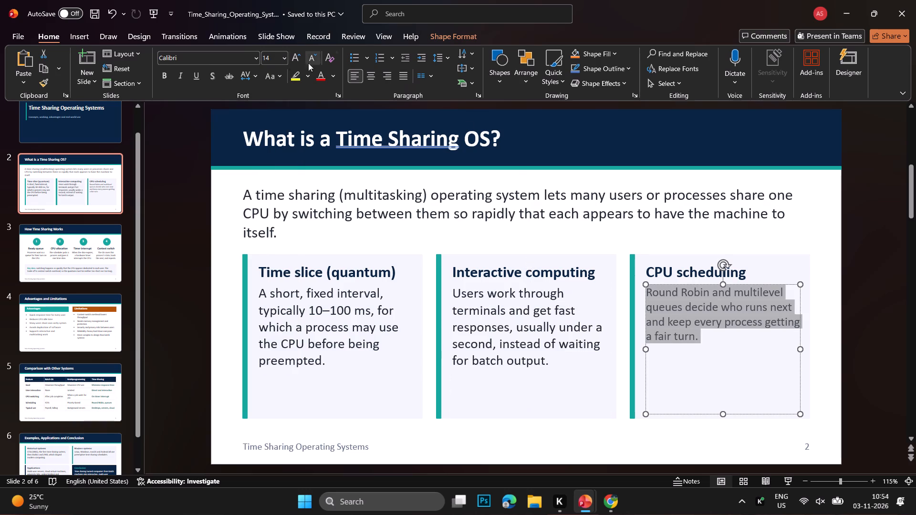
left_click(287, 59)
left_click(272, 170)
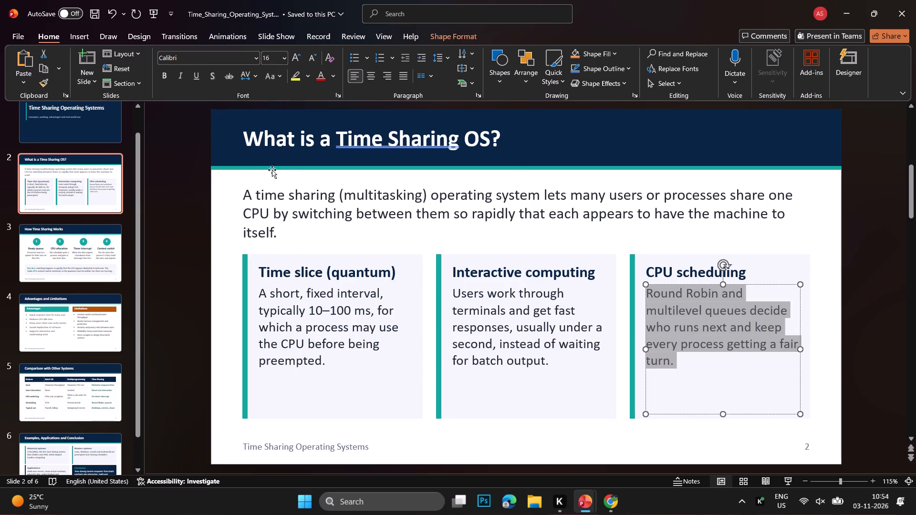
left_click(216, 227)
Capitalise "switching" after "Key idea:" on slide 3 as "Switching", with its first letter not bold.
left_click(92, 271)
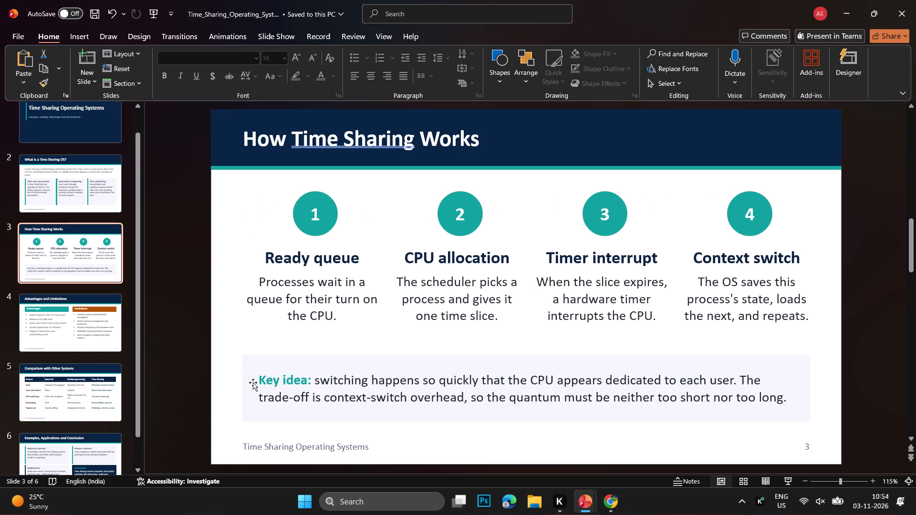
left_click(318, 379)
key("BackSpace")
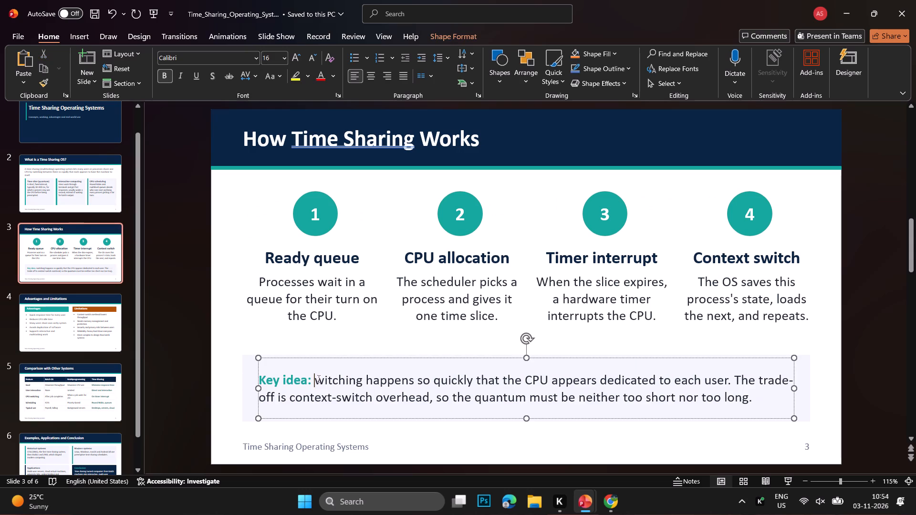
key("shift+s")
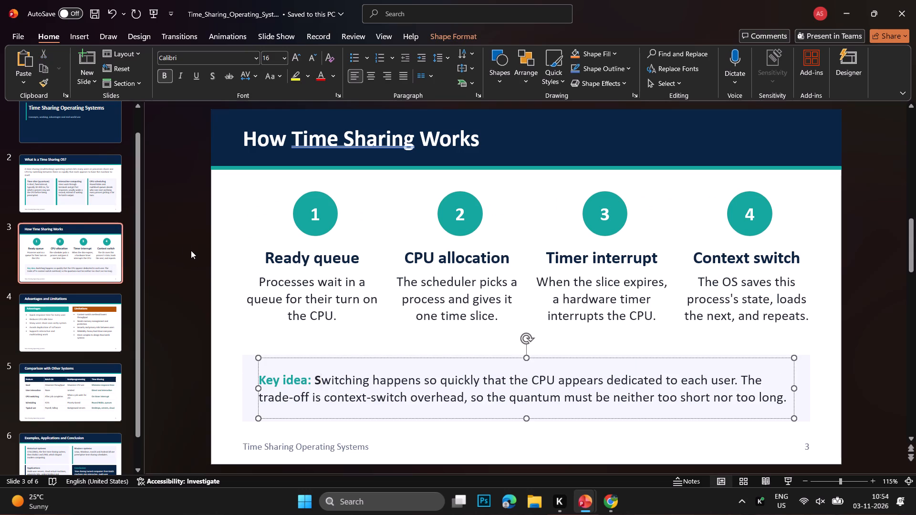
left_click(163, 75)
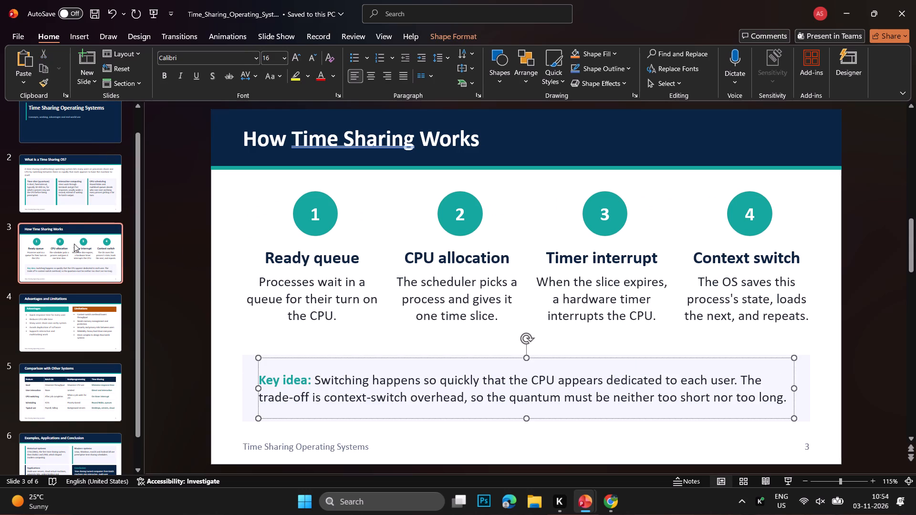
Review slides 3 to 6 for consistent text, then return to slide 1.
left_click(74, 244)
left_click(80, 345)
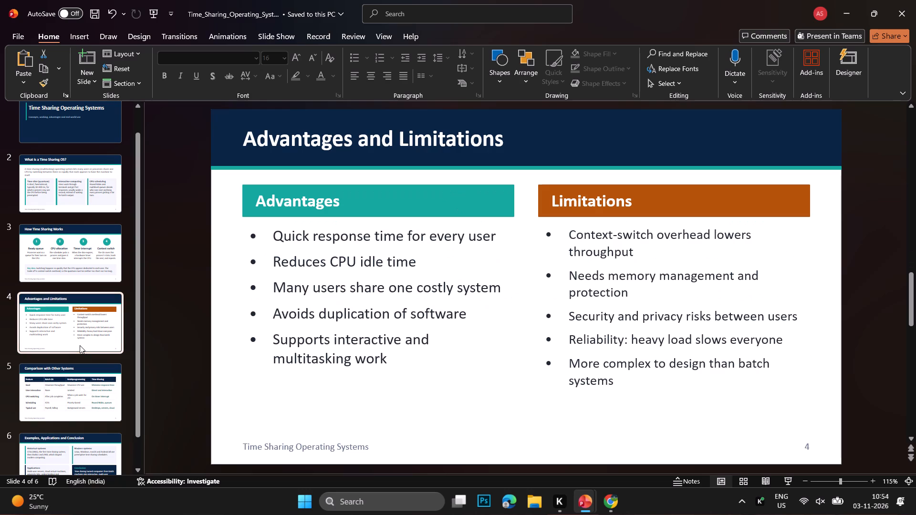
left_click(76, 397)
scroll(76, 397, "down", 1)
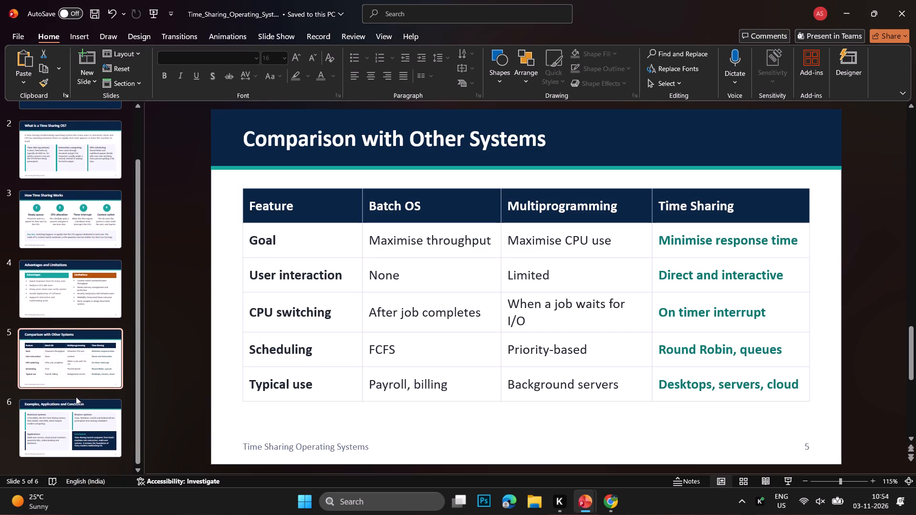
left_click(74, 409)
scroll(74, 409, "down", 1)
left_click(74, 409)
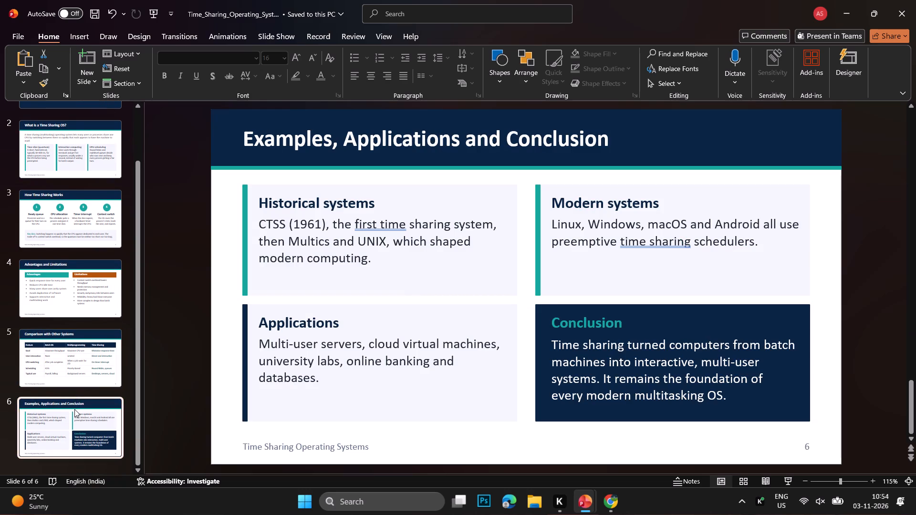
scroll(74, 409, "up", 20)
scroll(74, 409, "up", 20)
scroll(74, 409, "up", 20)
left_click(46, 146)
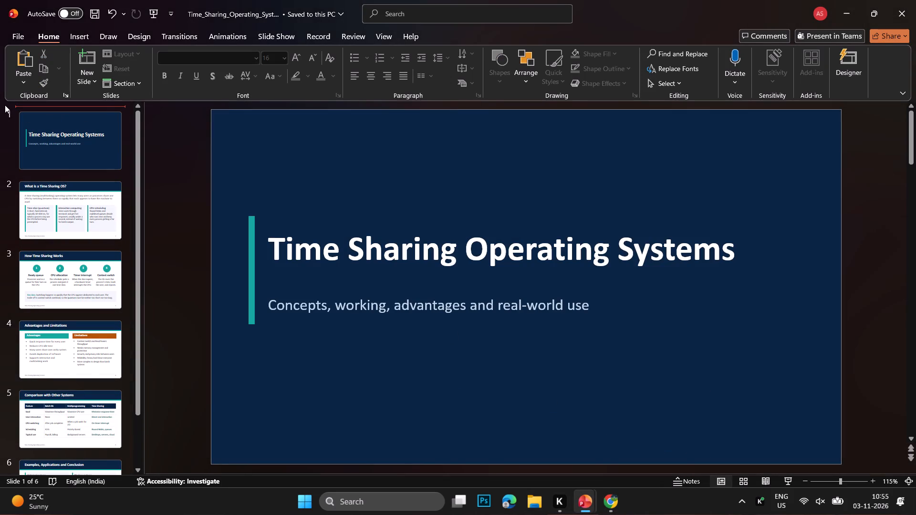
key("ctrl+v")
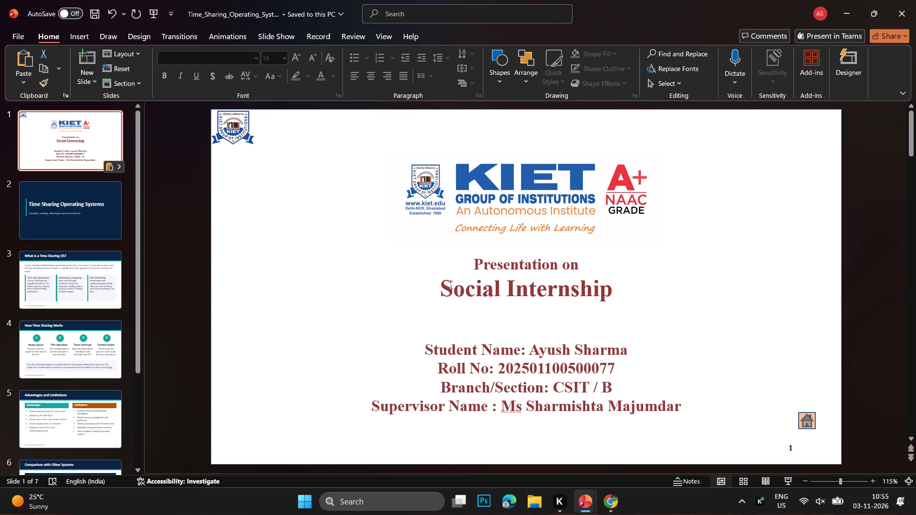
Replace "Social Internship" on slide 1 with the "Time Sharing Operating Systems" title copied from slide 2.
left_click(67, 193)
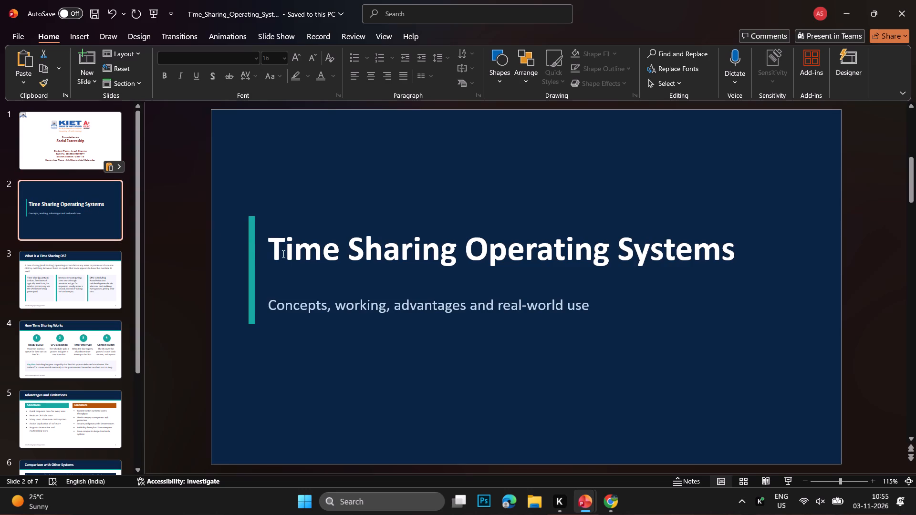
left_click(283, 254)
key("ctrl+a")
key("ctrl+c")
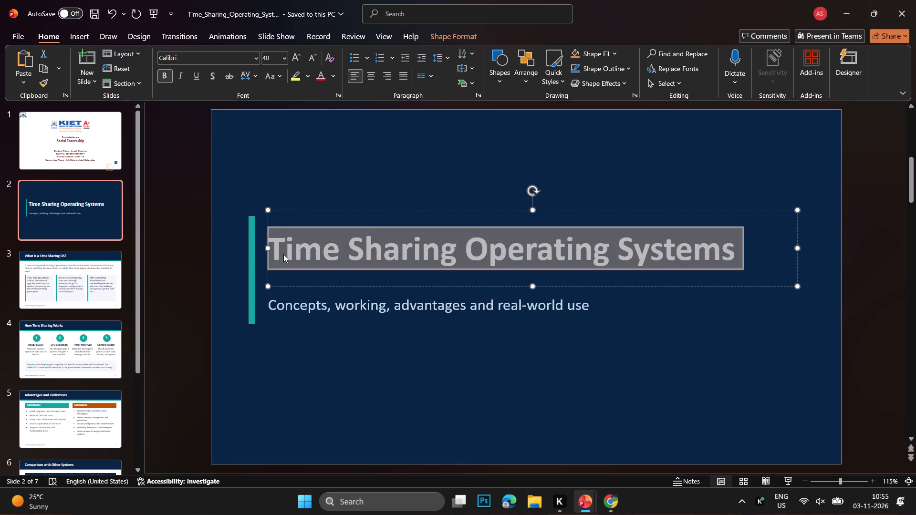
left_click(87, 141)
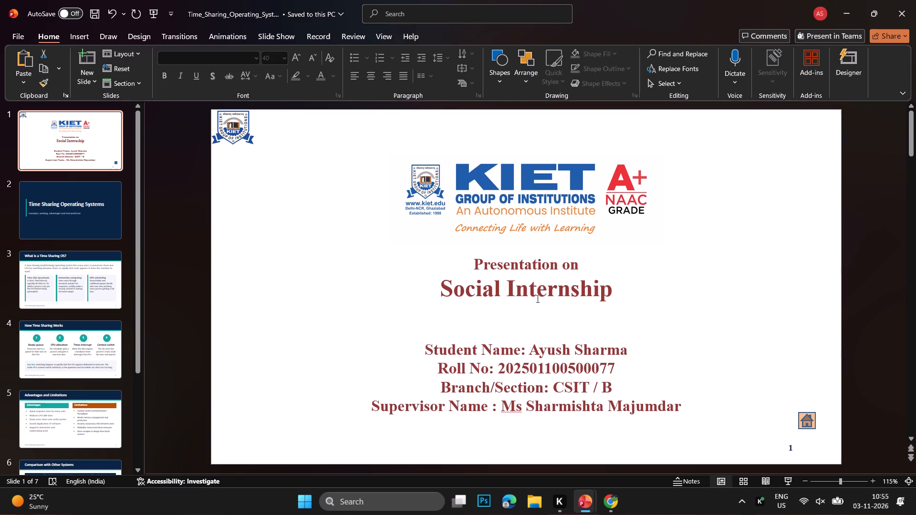
left_click(535, 298)
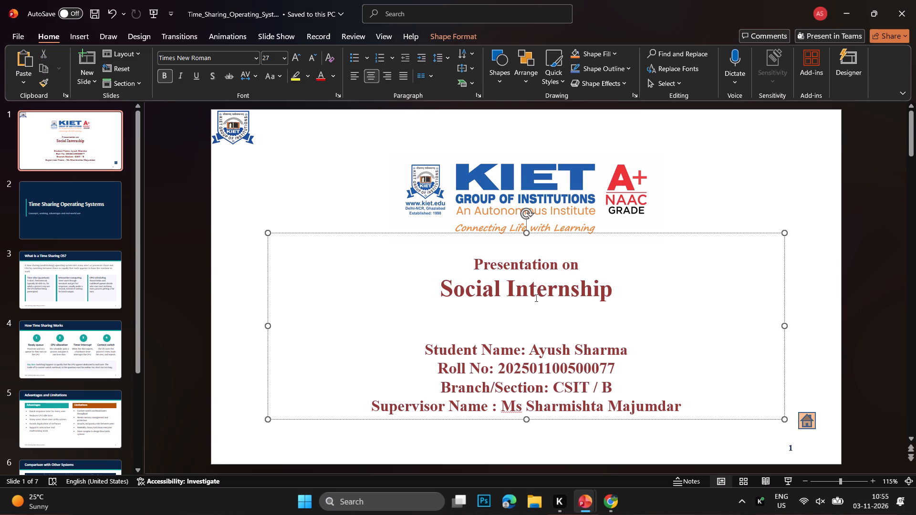
key("BackSpace")
key("BackSpace")
key("BackSpace")
key("BackSpace")
key("BackSpace")
key("Delete")
key("Delete")
key("Delete")
key("Delete")
key("Delete")
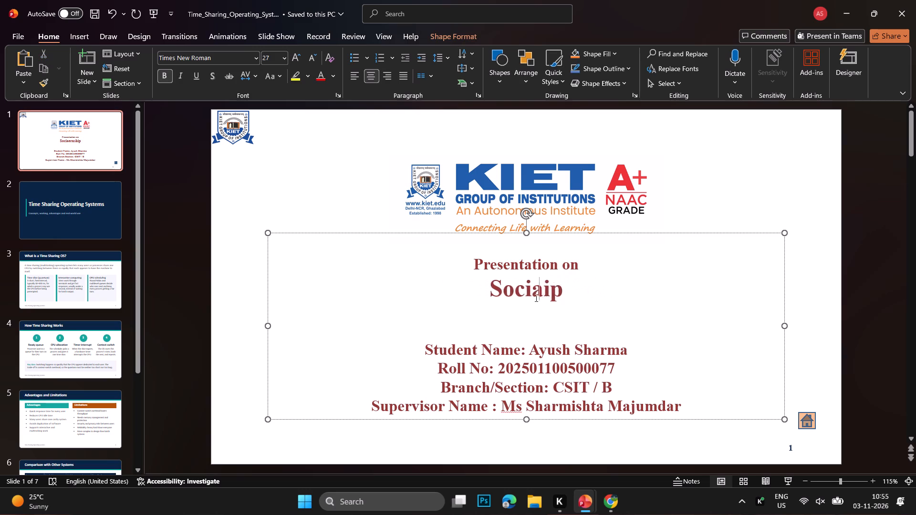
key("Delete")
key("Delete")
key("BackSpace")
key("BackSpace")
key("BackSpace")
key("BackSpace")
key("BackSpace")
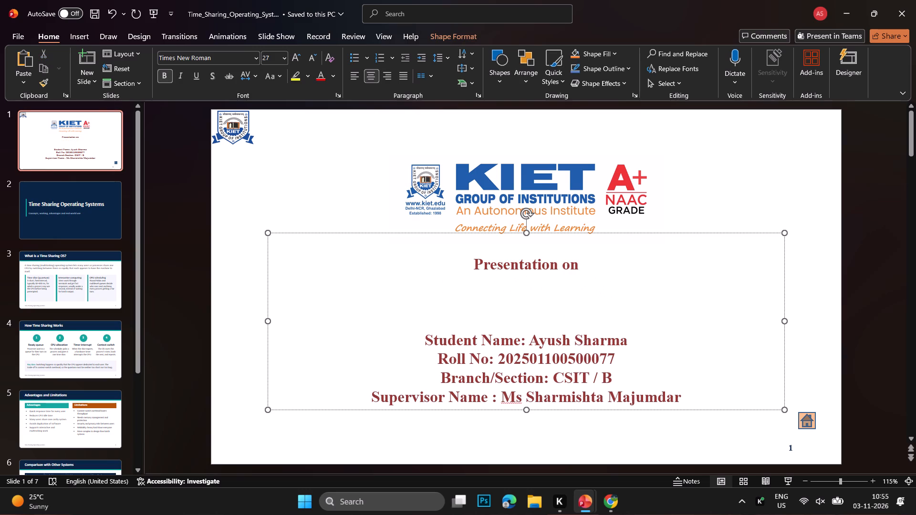
key("ctrl+v")
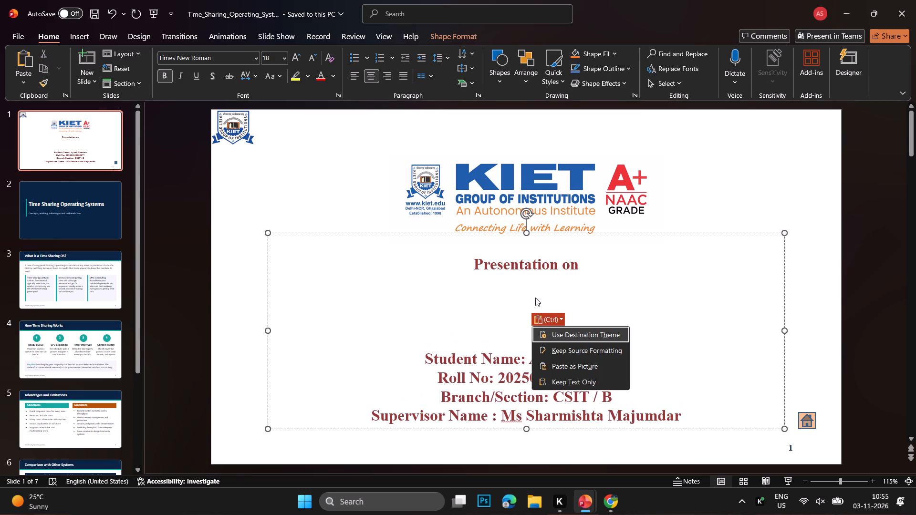
Format the pasted title on slide 1 in the standard Dark Red text colour at size 40.
left_click(529, 288)
left_click_drag(529, 288, 408, 290)
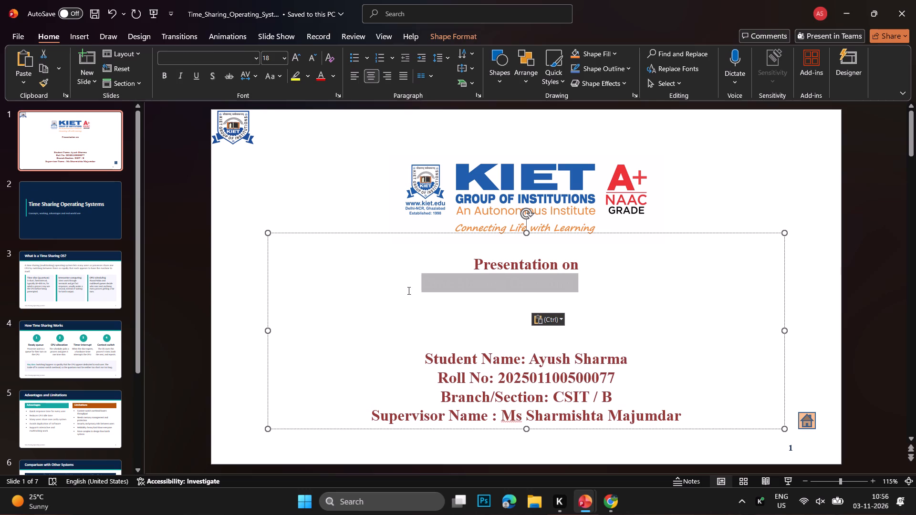
left_click_drag(408, 290, 429, 286)
left_click(429, 286)
left_click_drag(409, 284, 537, 295)
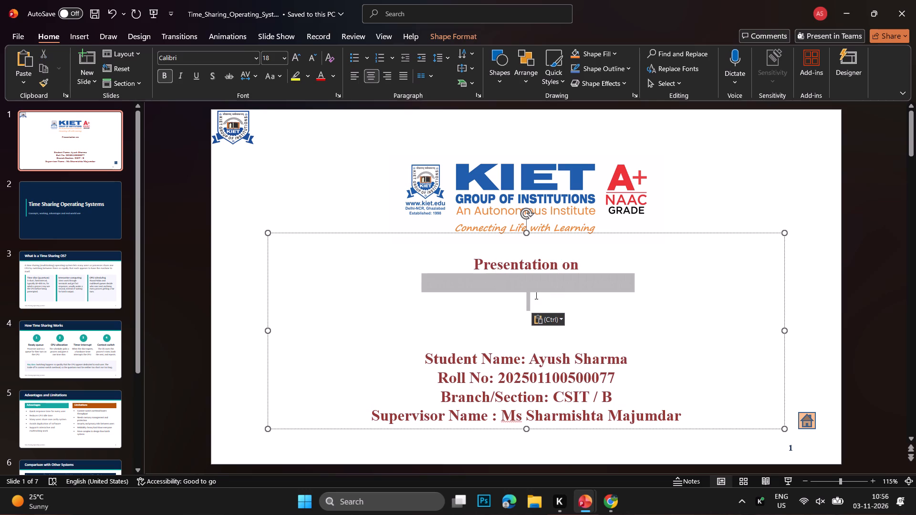
left_click_drag(537, 295, 615, 311)
left_click(318, 74)
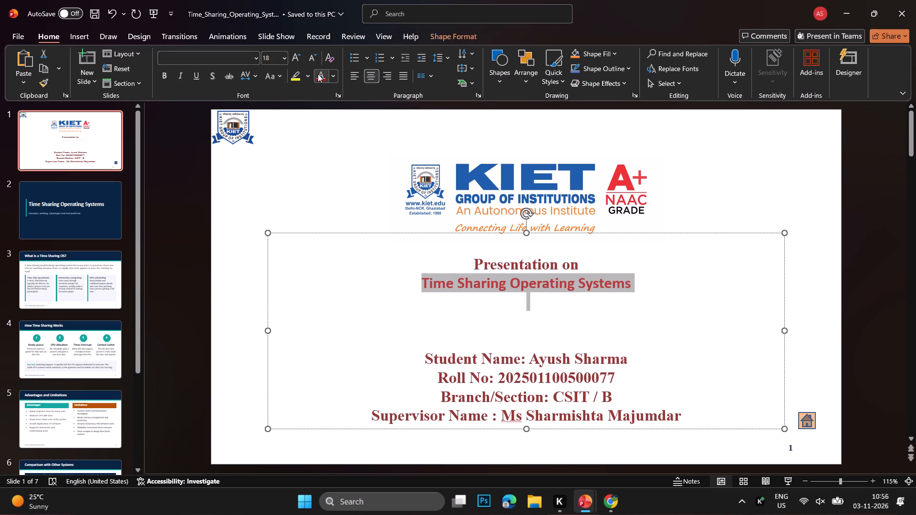
left_click(334, 76)
left_click(324, 248)
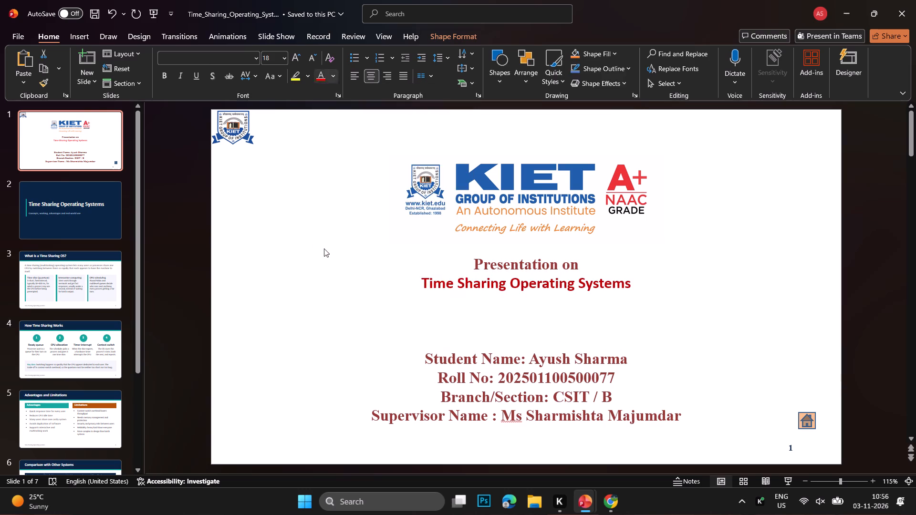
left_click(283, 62)
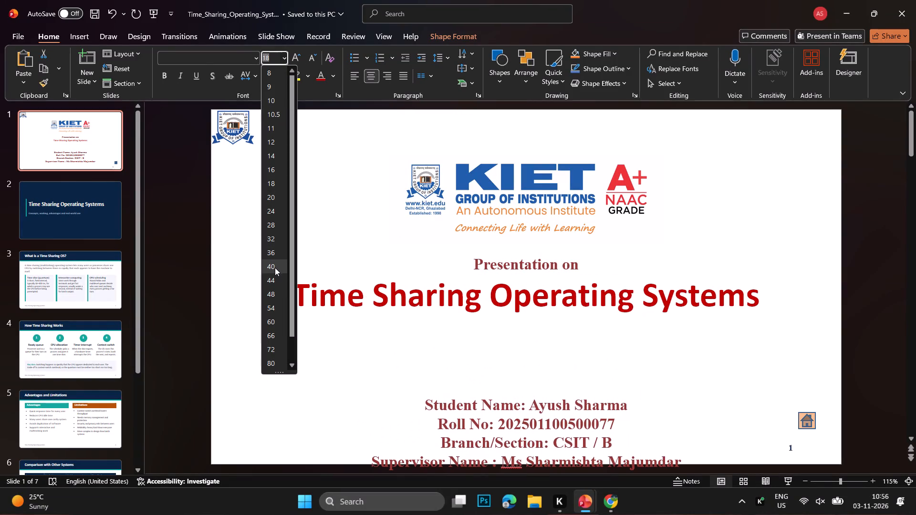
left_click(275, 268)
Delete the extra blank lines between the title and the student details on slide 1.
left_click(303, 338)
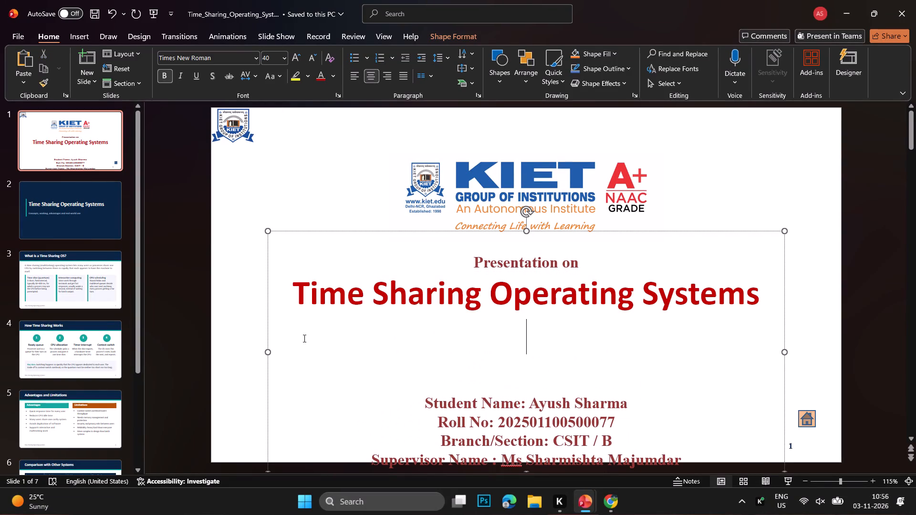
key("Delete")
key("Delete")
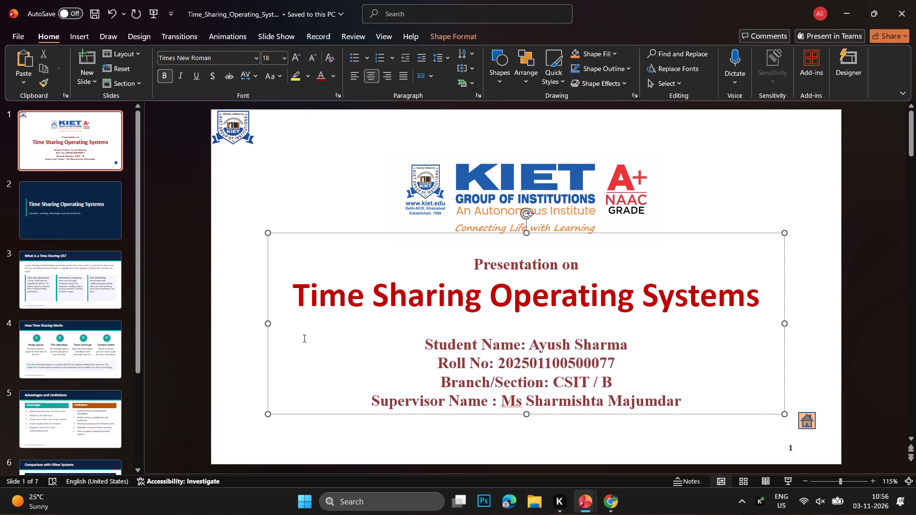
Delete the supervisor line and its leftover blank line, and add a blank line above the student name.
left_click_drag(696, 404, 353, 398)
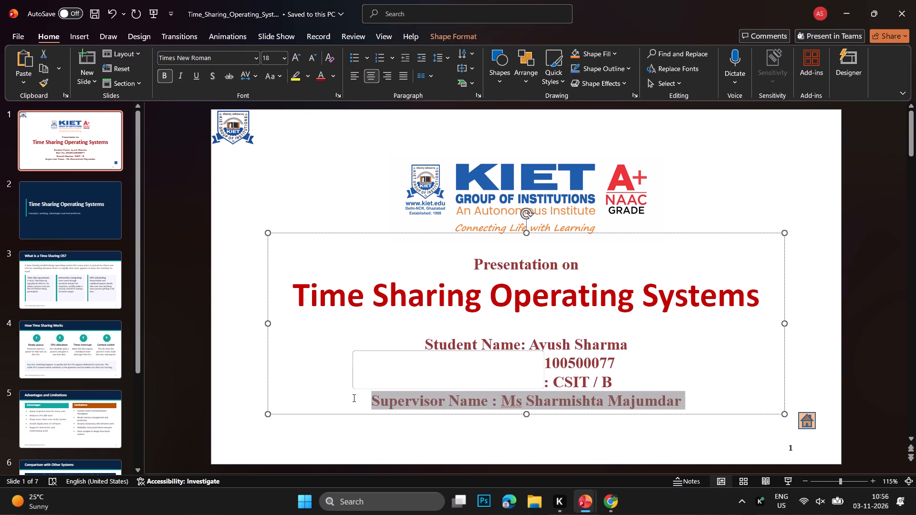
key("BackSpace")
key("Return")
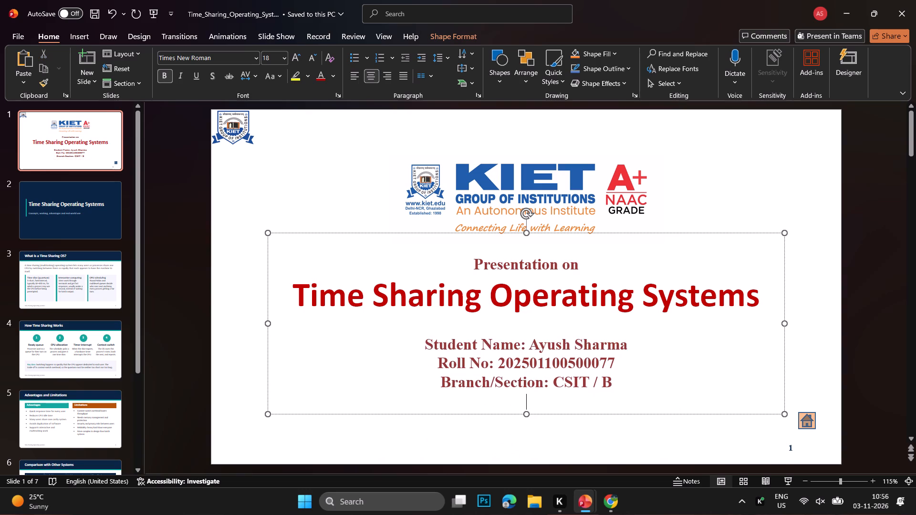
left_click(403, 328)
key("Return")
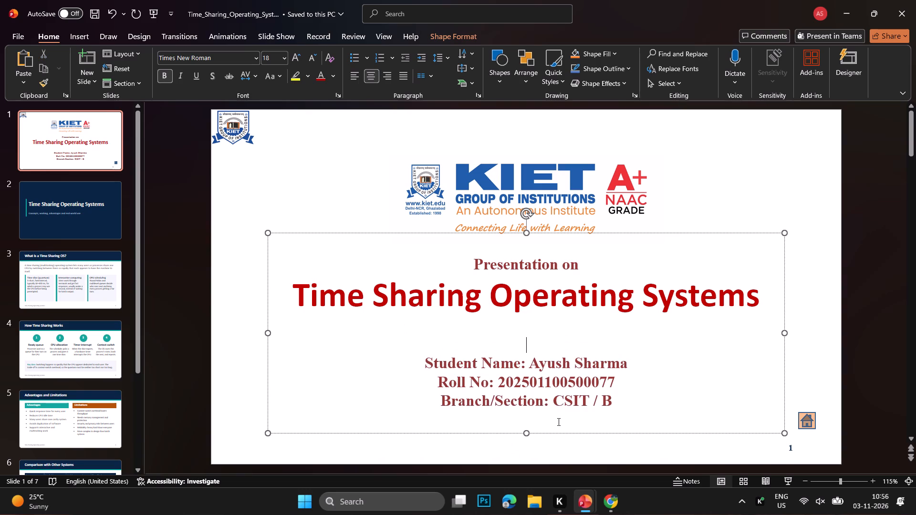
left_click(558, 417)
key("BackSpace")
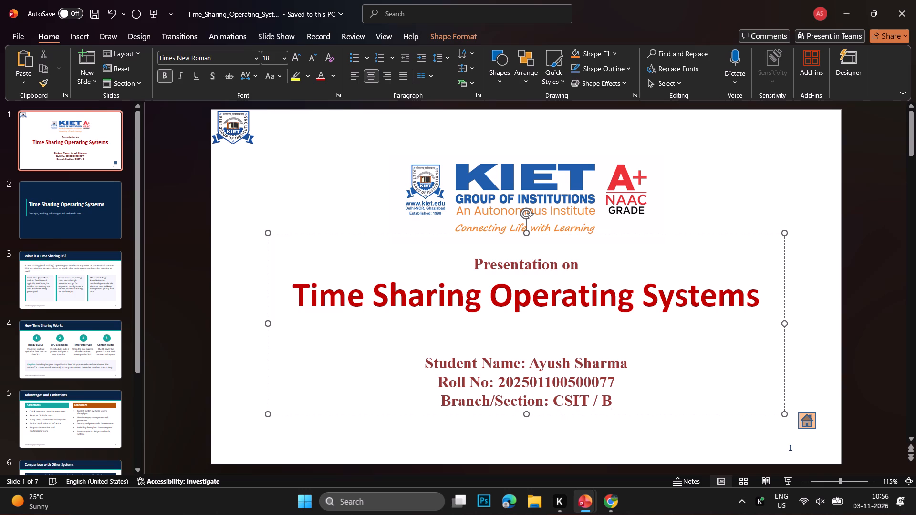
Sample the brownish-red text colour of "Presentation on" with the Eyedropper.
left_click(583, 262)
left_click(317, 73)
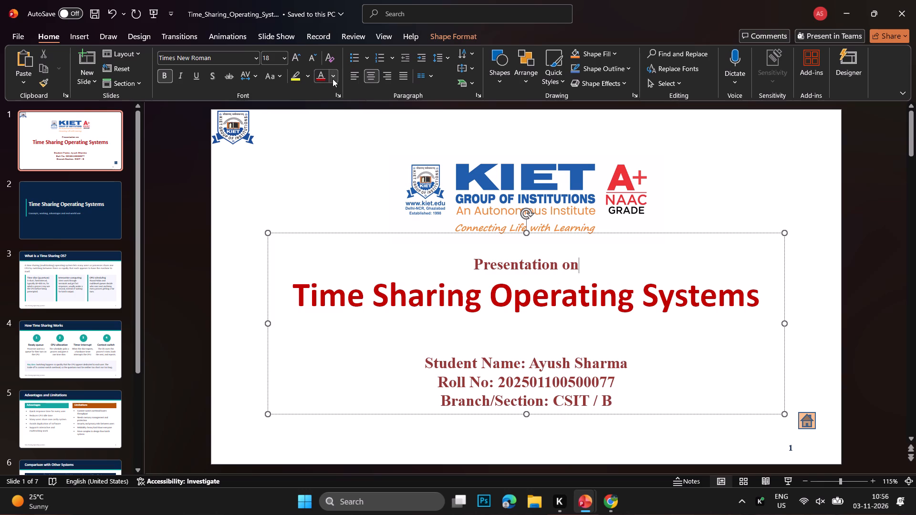
left_click(336, 77)
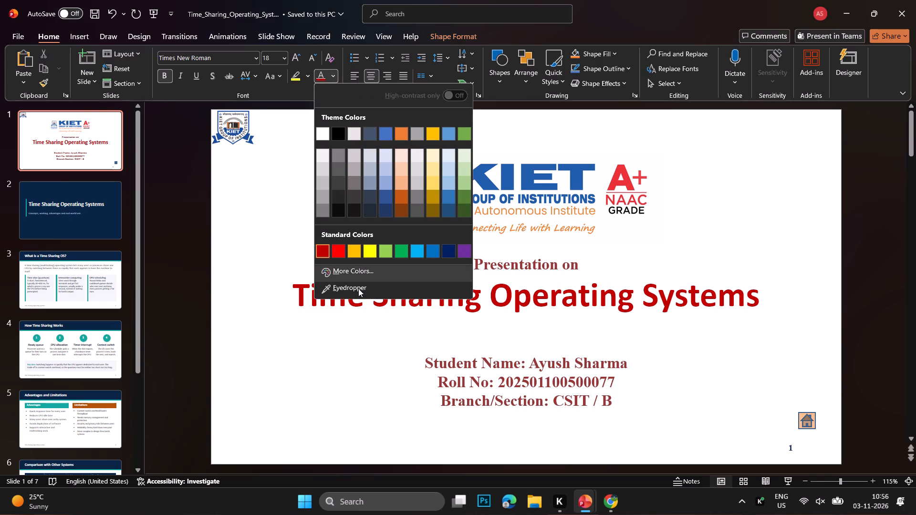
left_click(358, 288)
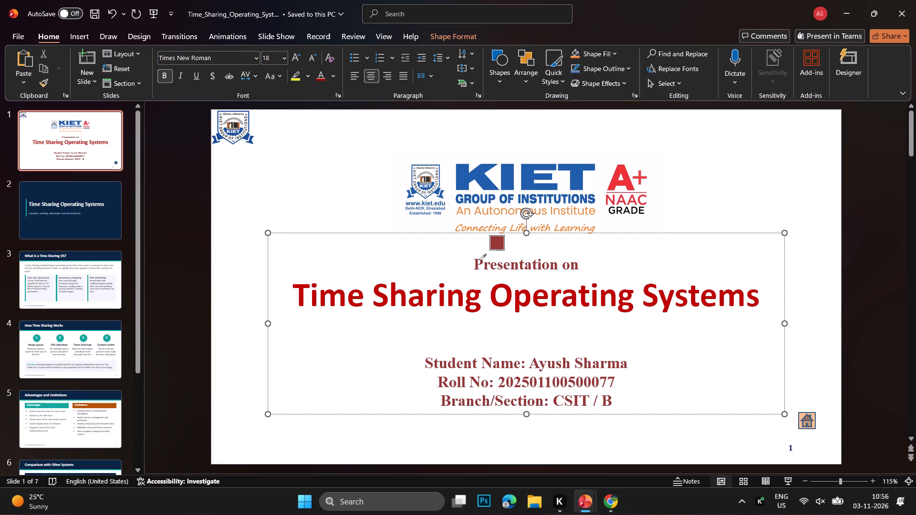
left_click(480, 260)
Shift the title text box on slide 1 slightly upward and to the right below the KIET logo.
left_click_drag(287, 300, 282, 294)
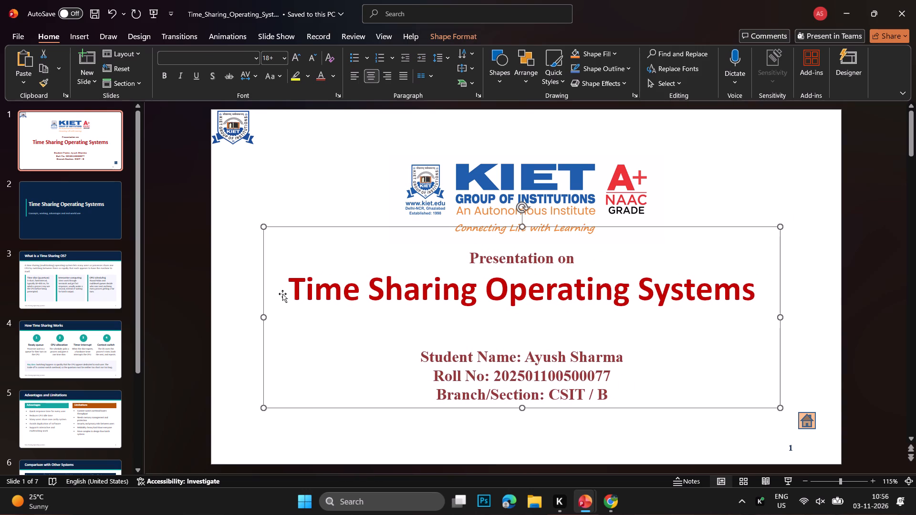
left_click_drag(288, 294, 291, 300)
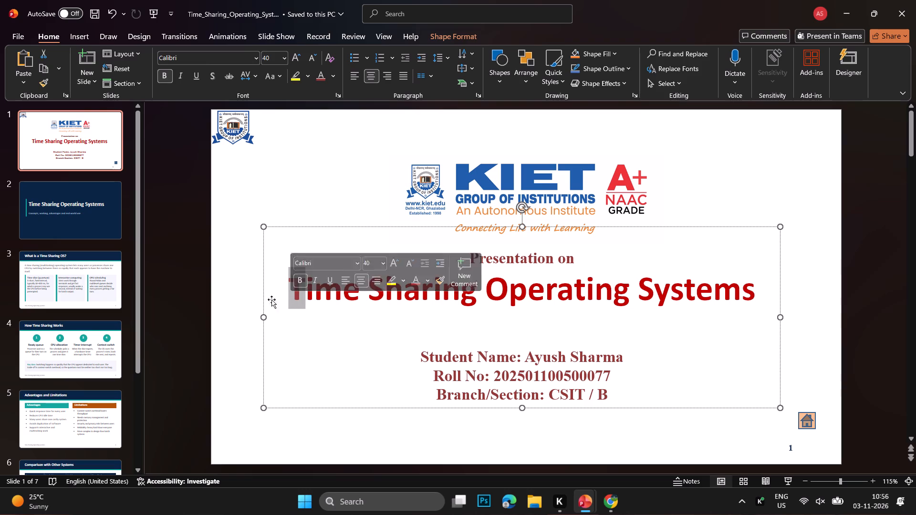
left_click(256, 301)
left_click(316, 278)
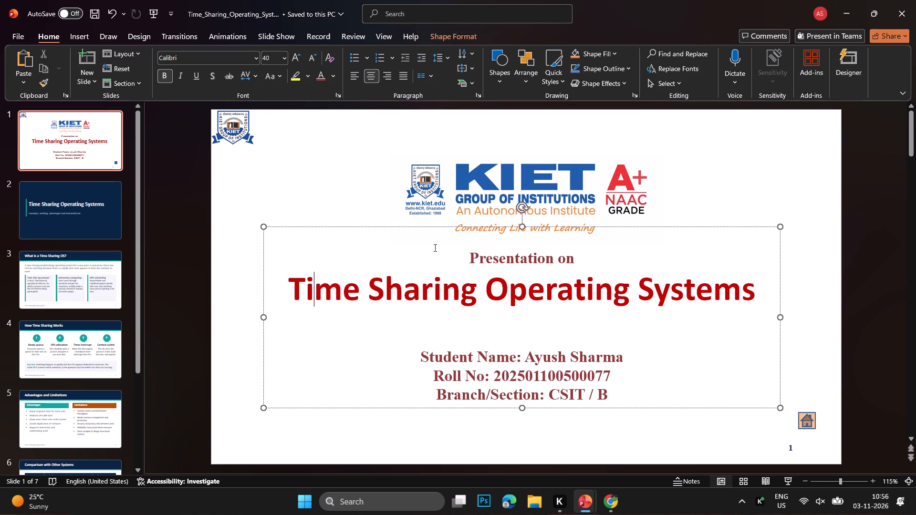
left_click_drag(531, 225, 543, 227)
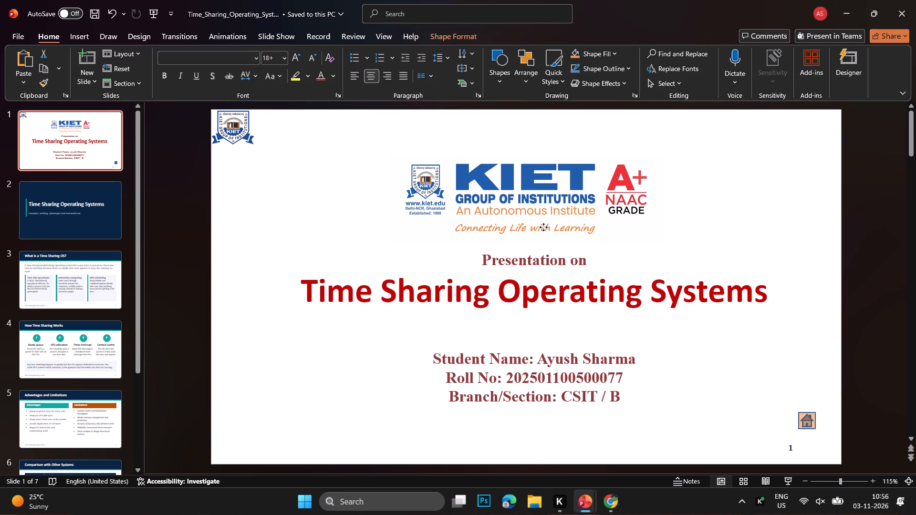
left_click_drag(543, 227, 541, 224)
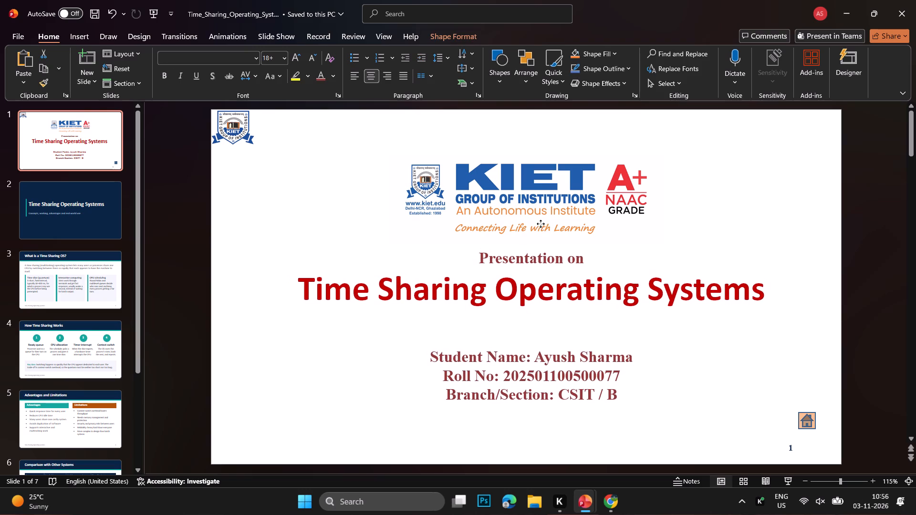
left_click_drag(541, 224, 542, 222)
Apply the sampled brownish-red colour to the "Time Sharing Operating Systems" title on slide 1.
left_click(529, 289)
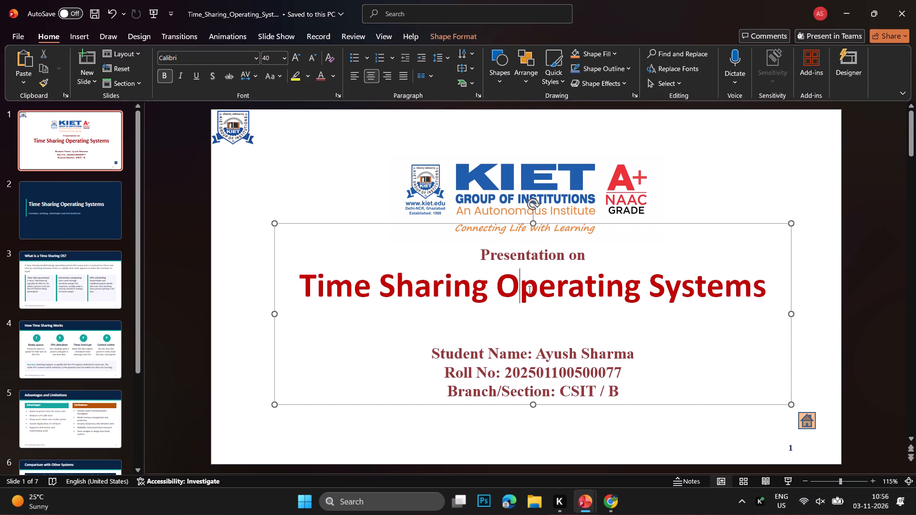
left_click_drag(305, 287, 520, 289)
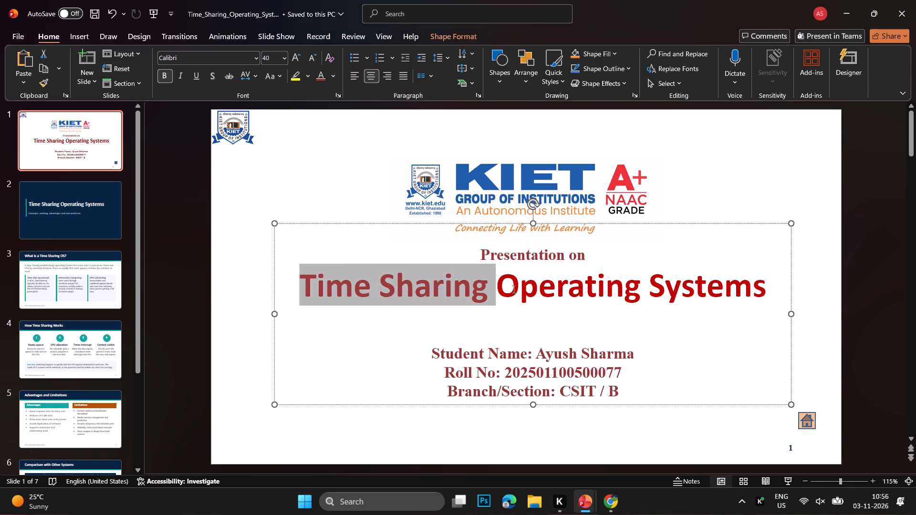
left_click_drag(520, 289, 694, 286)
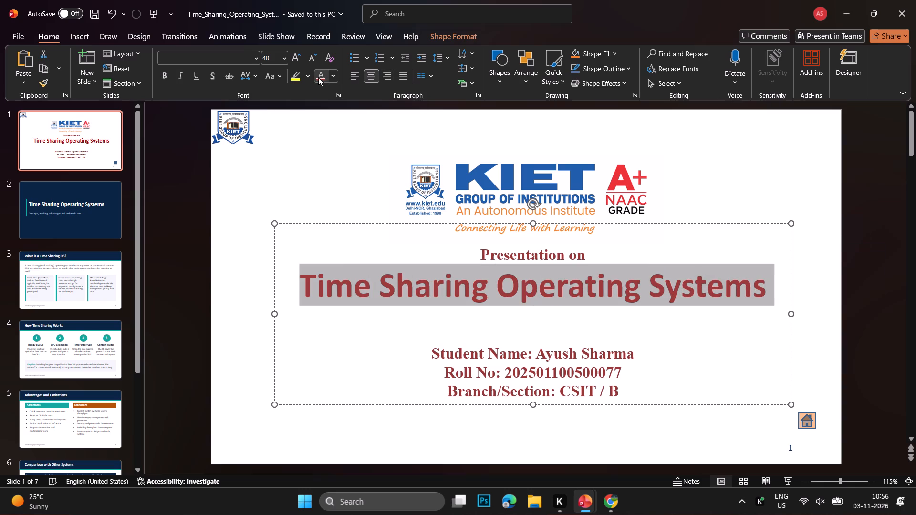
left_click(318, 77)
left_click(319, 177)
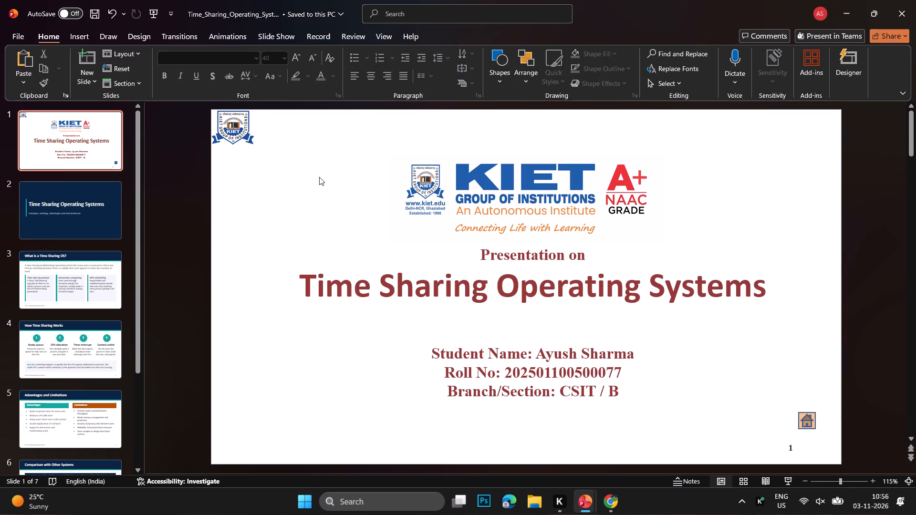
Set the font size of the "Presentation on" line on slide 1 to 24.
left_click_drag(479, 255, 593, 254)
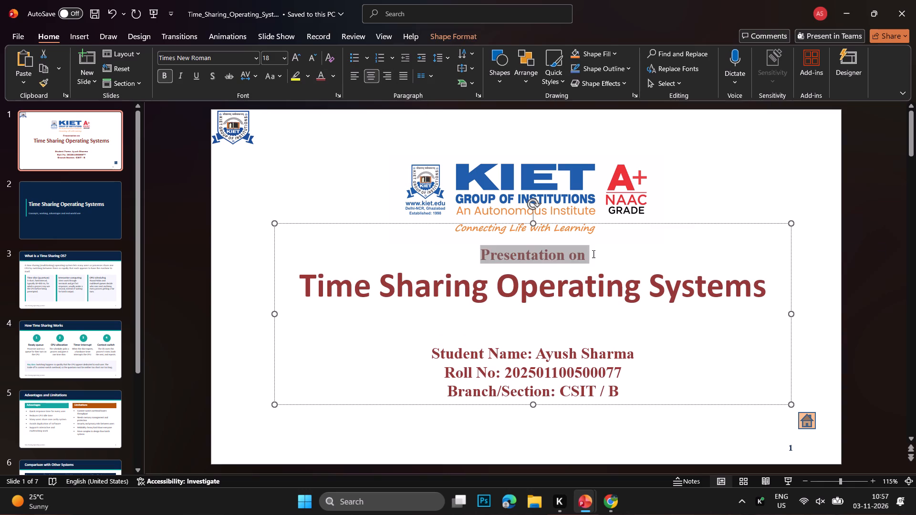
left_click_drag(593, 254, 611, 252)
left_click(283, 58)
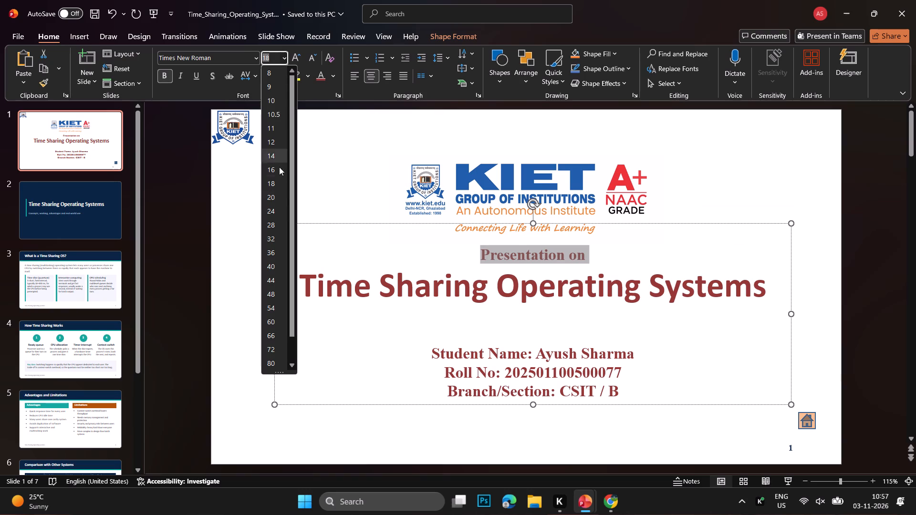
left_click(271, 208)
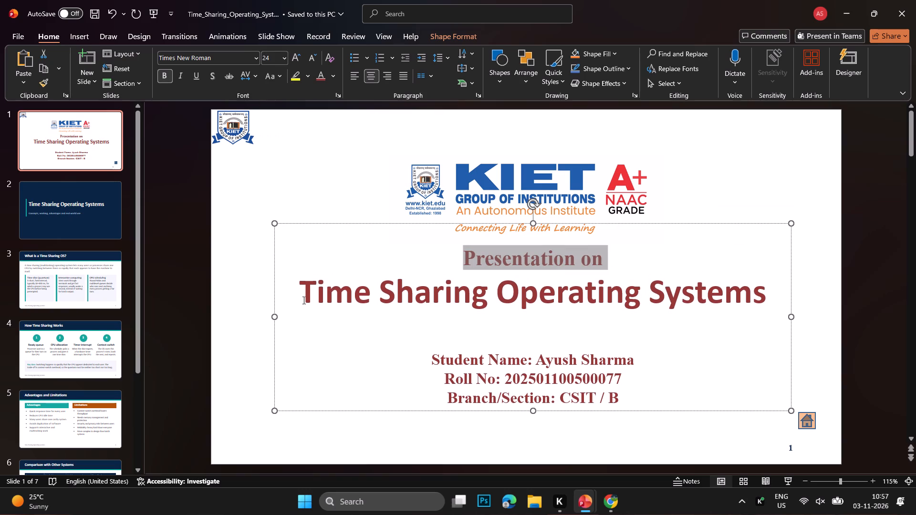
Reduce the "Time Sharing Operating Systems" title on slide 1 to font size 28.
left_click_drag(302, 299, 717, 294)
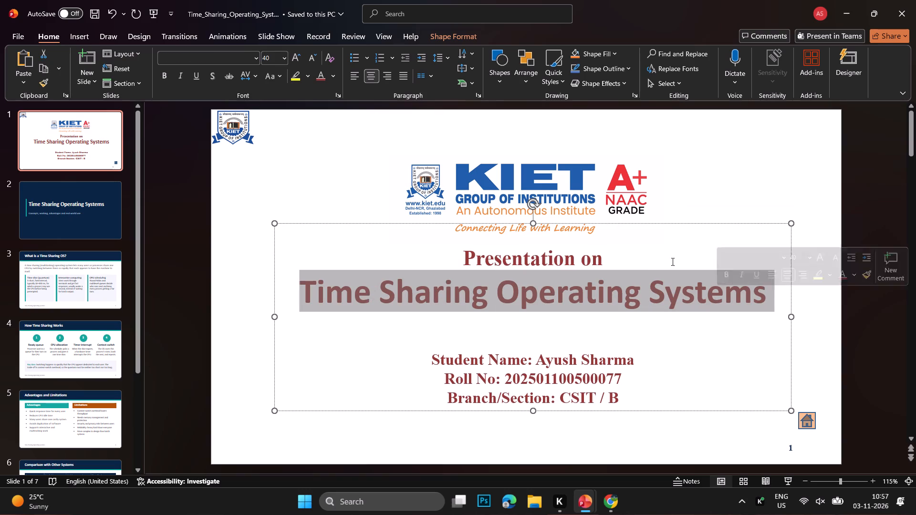
left_click(285, 57)
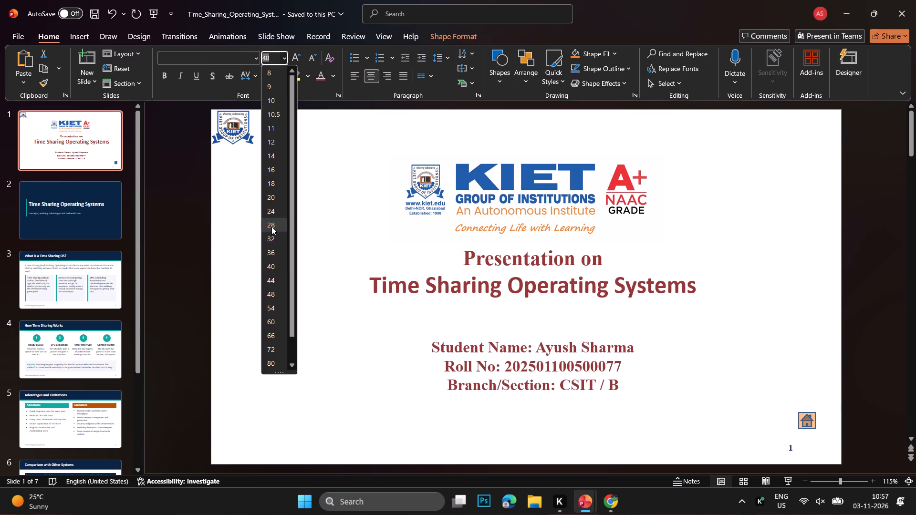
left_click(271, 227)
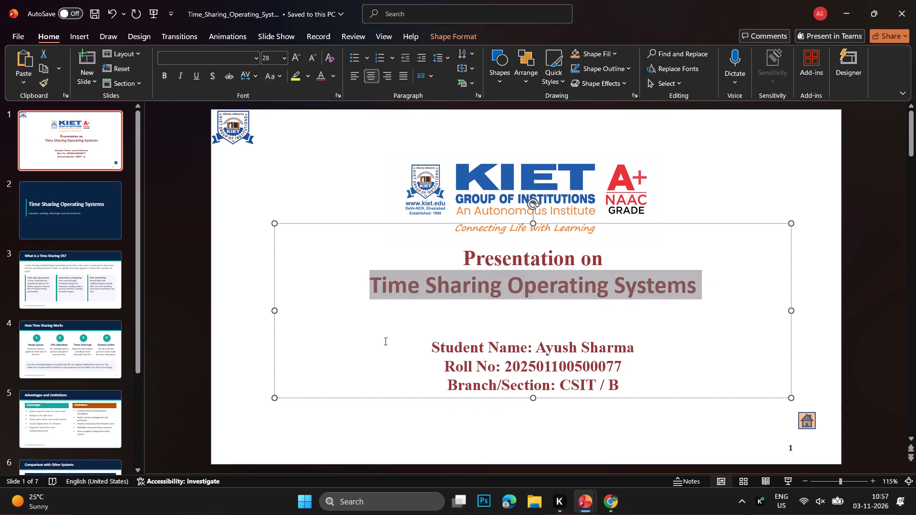
Set the student name, roll number and branch/section lines on slide 1 to font size 24.
left_click(385, 341)
left_click_drag(385, 341, 621, 397)
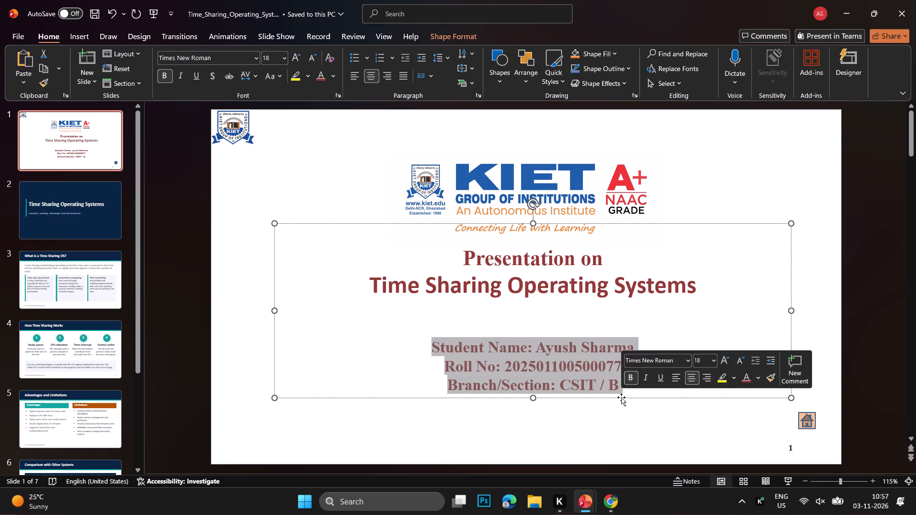
left_click(284, 54)
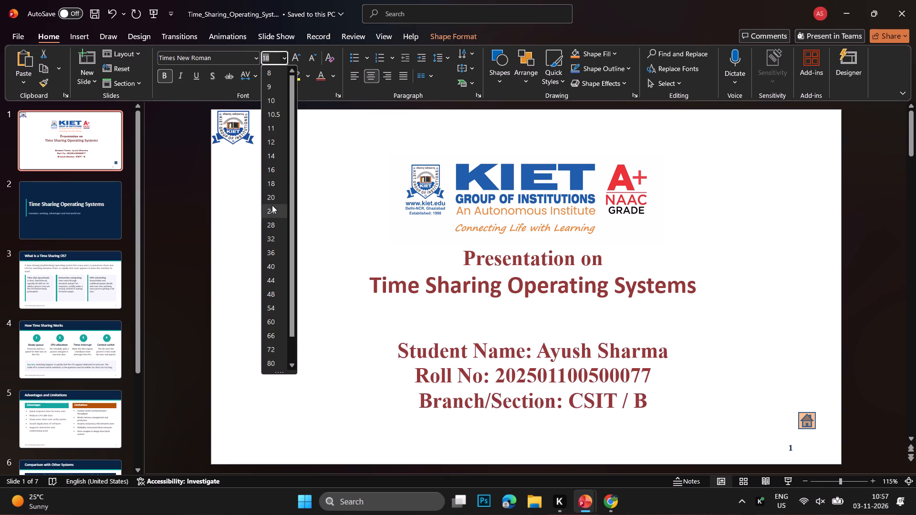
left_click(272, 205)
Delete the large KIET Group of Institutions logo above "Presentation on" on slide 1.
left_click(478, 187)
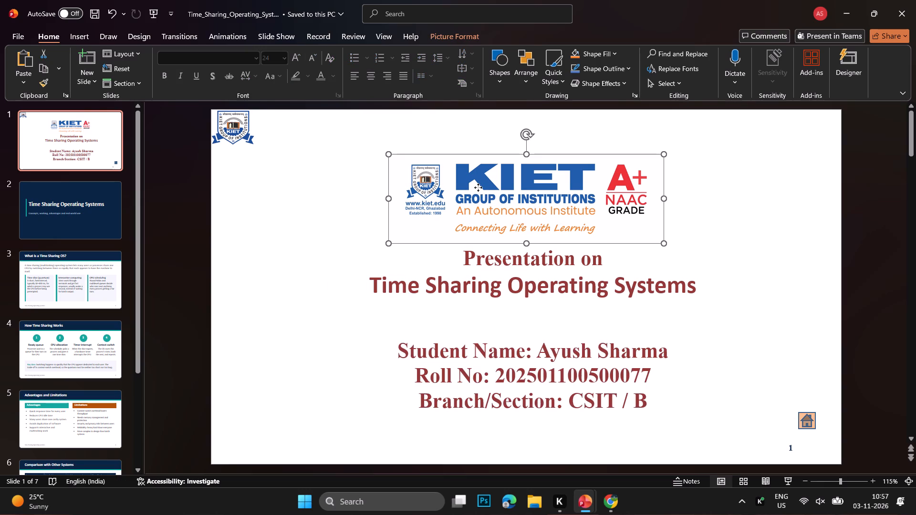
key("Delete")
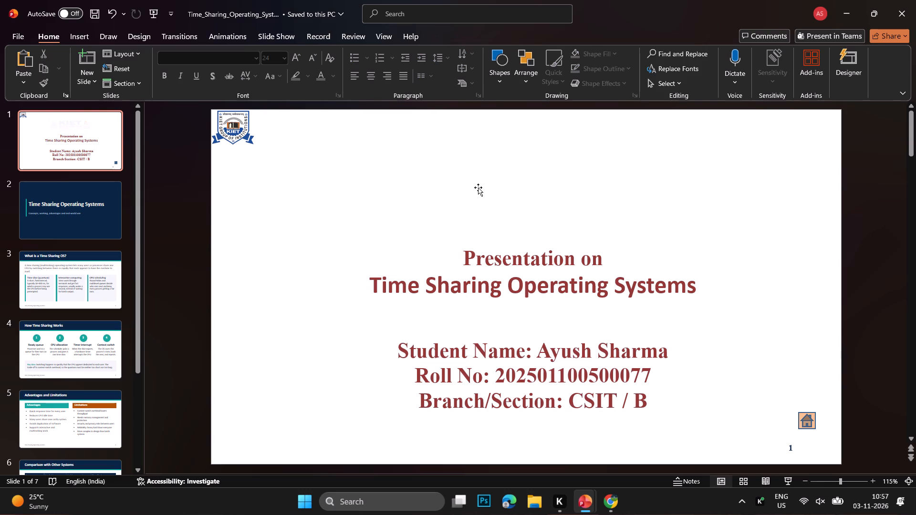
Insert the KIET University logo picture named 4 from the Downloads folder into slide 1.
left_click(76, 38)
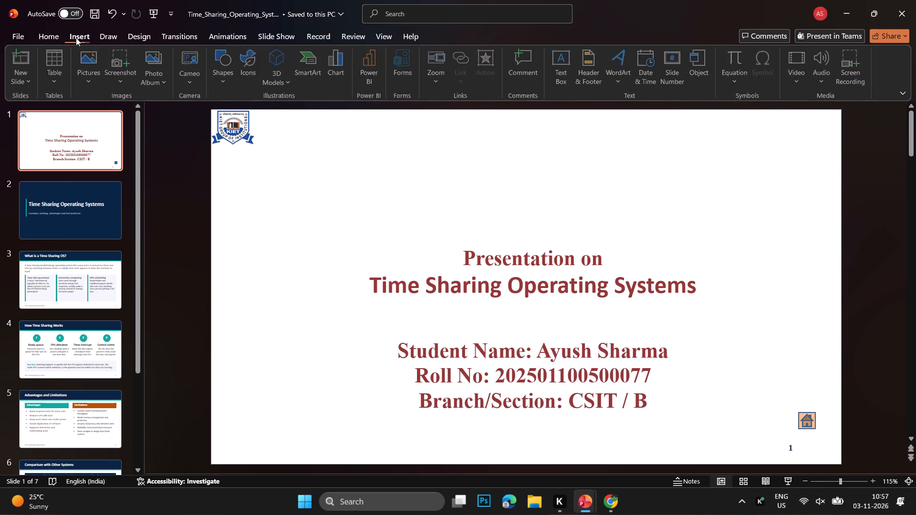
left_click(87, 59)
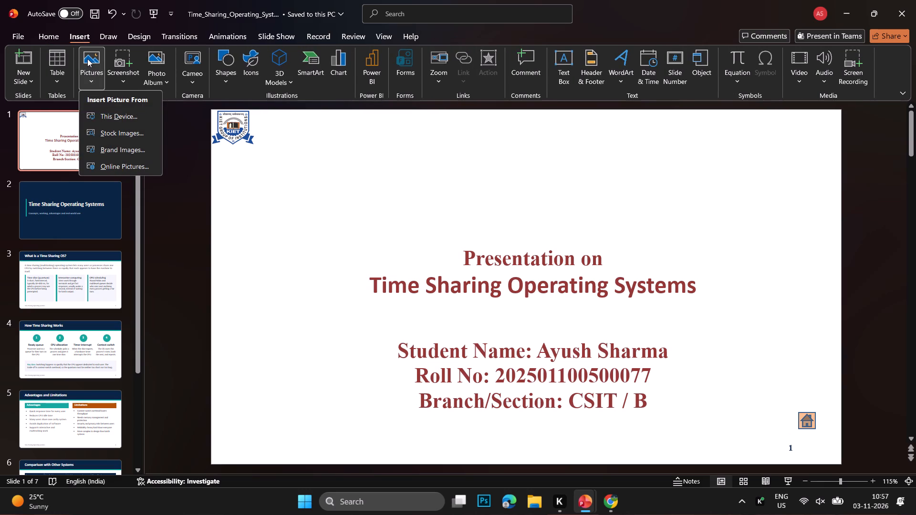
left_click(103, 120)
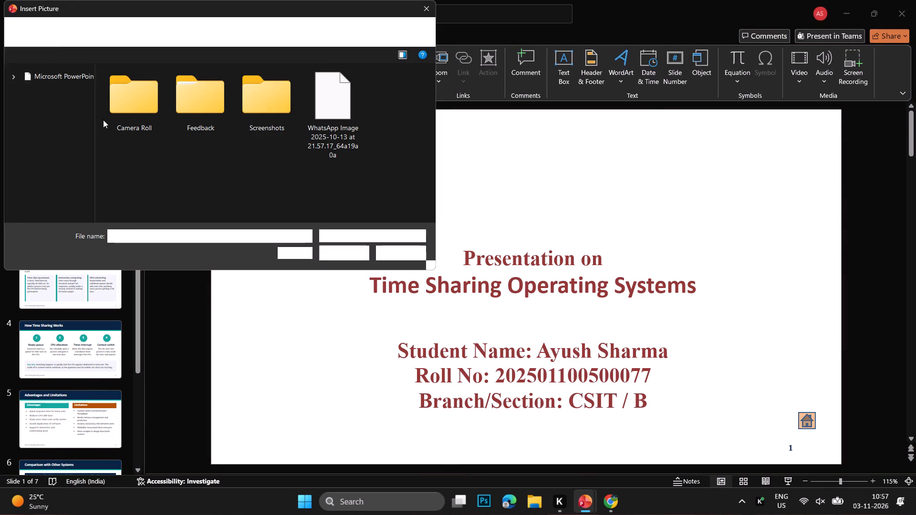
left_click(52, 128)
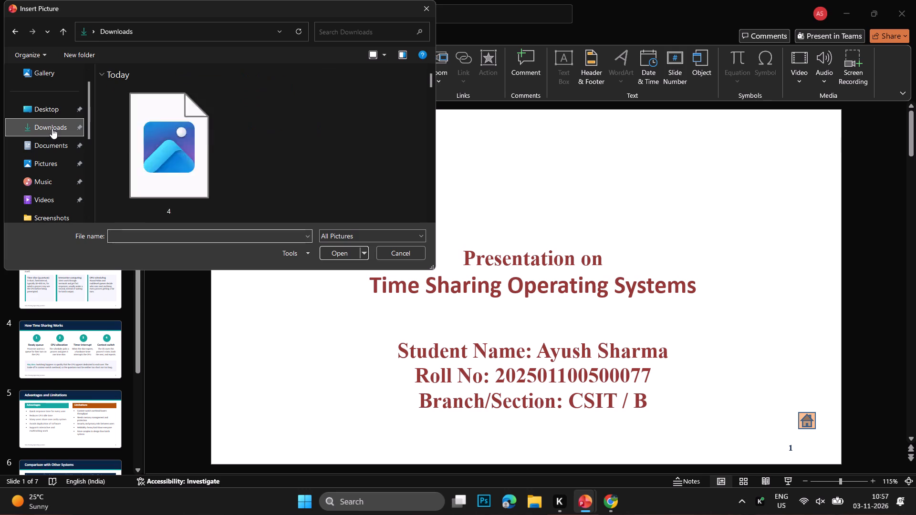
left_click(146, 125)
left_click(333, 251)
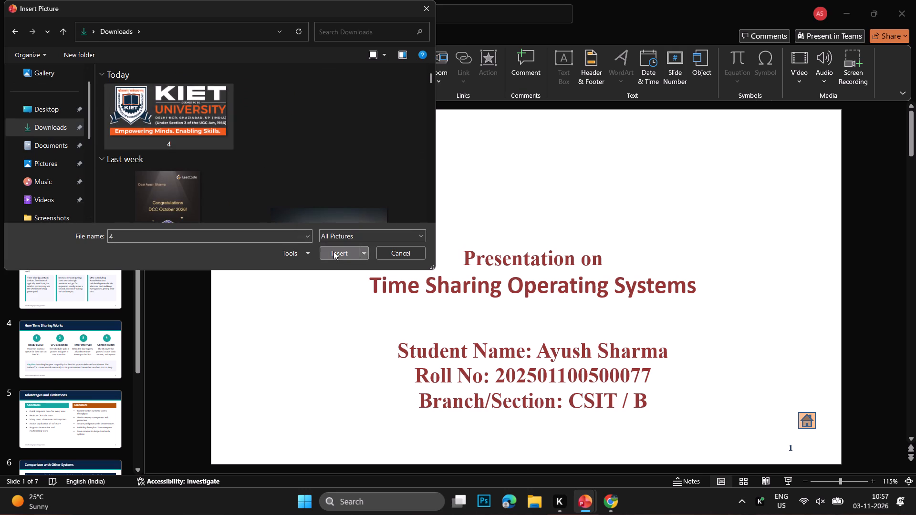
Shrink the KIET University logo to about 3.9 cm high by 9.3 cm wide and place it above "Presentation on".
left_click_drag(565, 258, 561, 217)
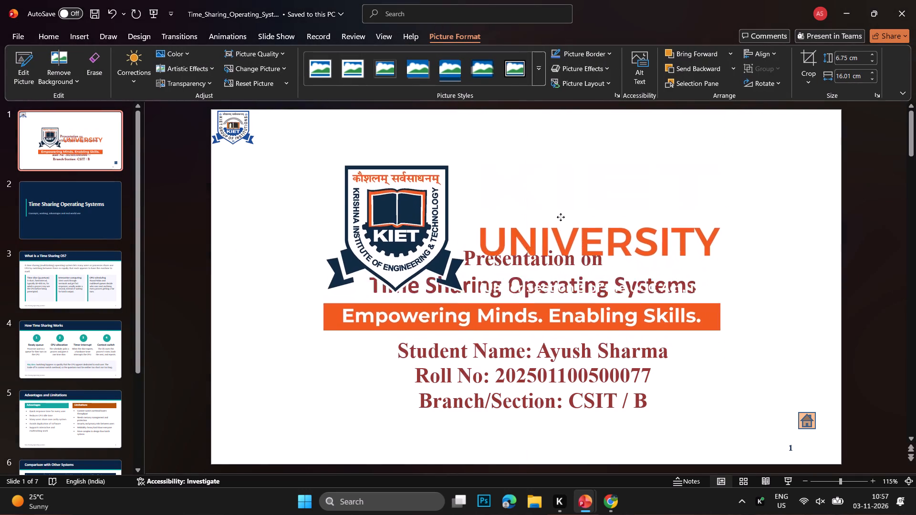
left_click_drag(561, 217, 561, 197)
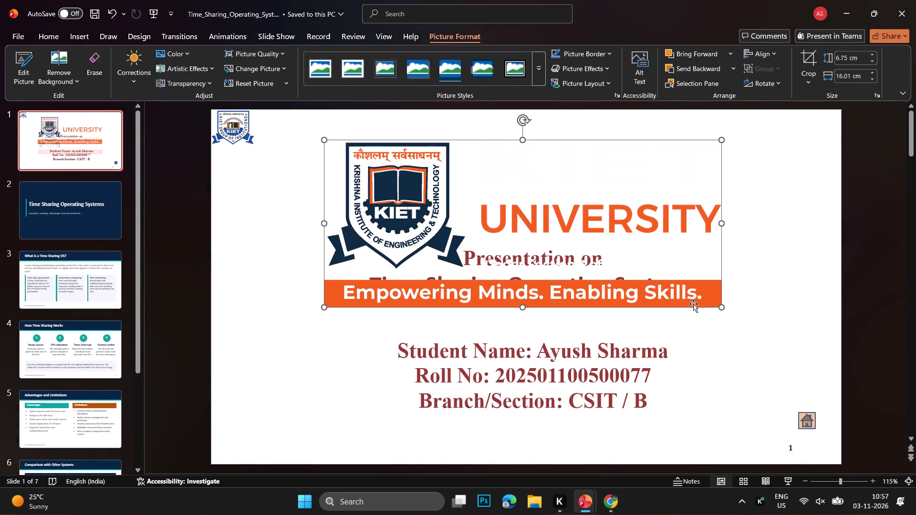
left_click_drag(719, 309, 561, 272)
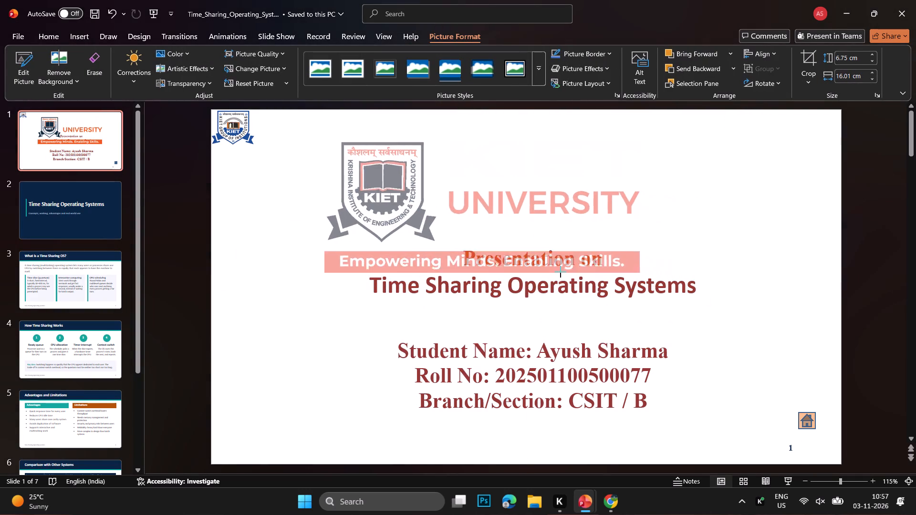
left_click_drag(561, 272, 560, 272)
left_click_drag(473, 203, 513, 175)
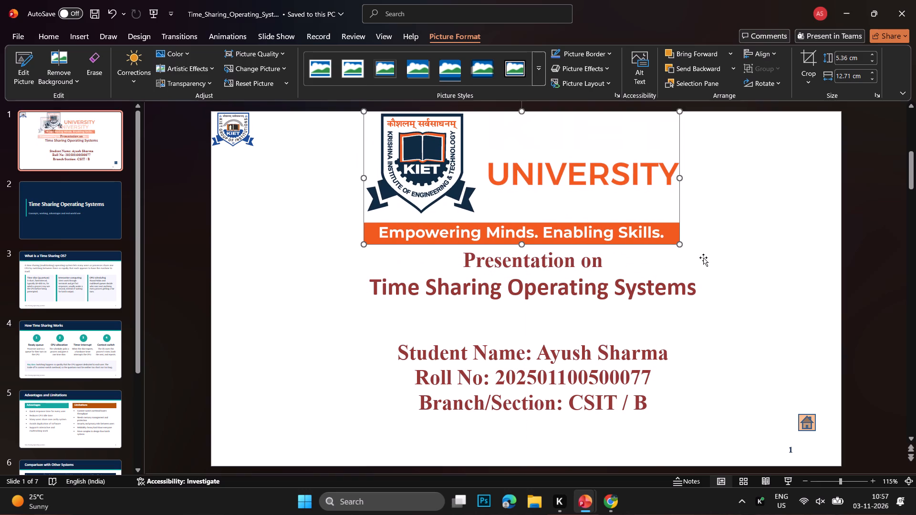
left_click_drag(680, 245, 576, 223)
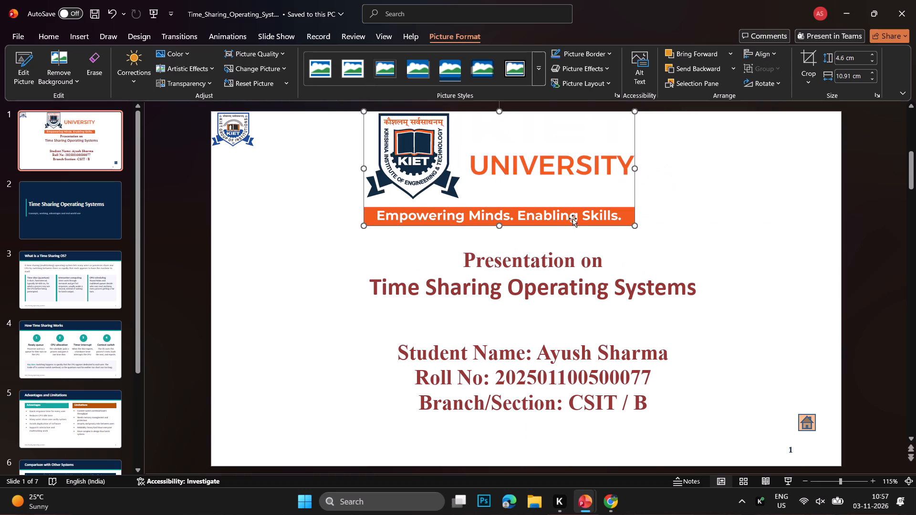
left_click_drag(529, 171, 561, 186)
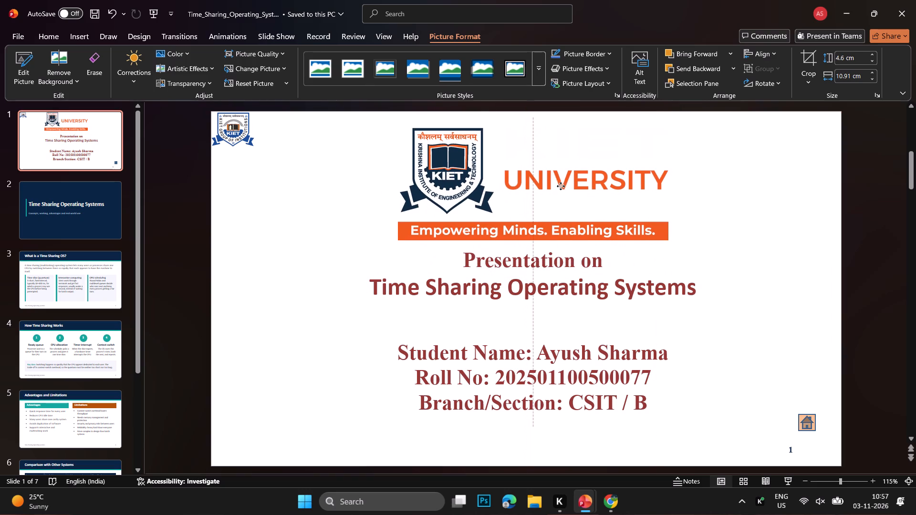
left_click_drag(561, 186, 562, 186)
left_click_drag(562, 186, 557, 188)
left_click_drag(660, 242, 619, 224)
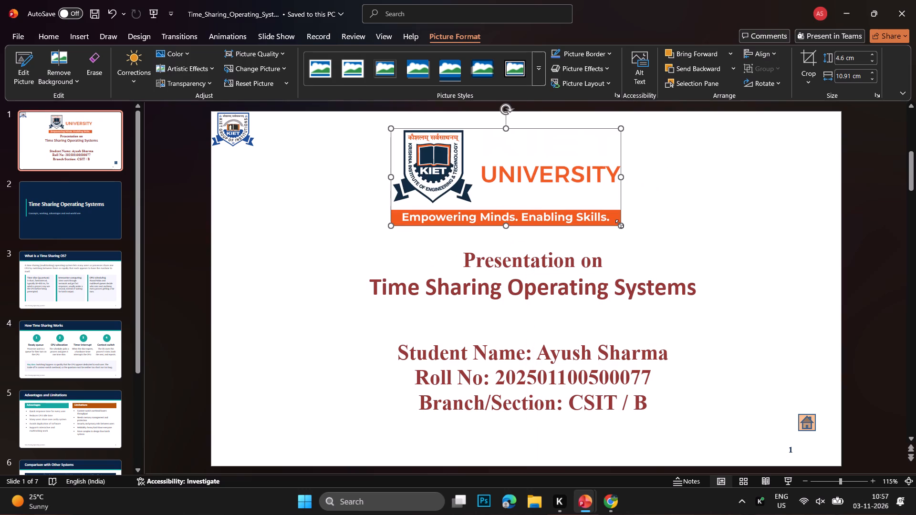
left_click_drag(555, 175, 568, 172)
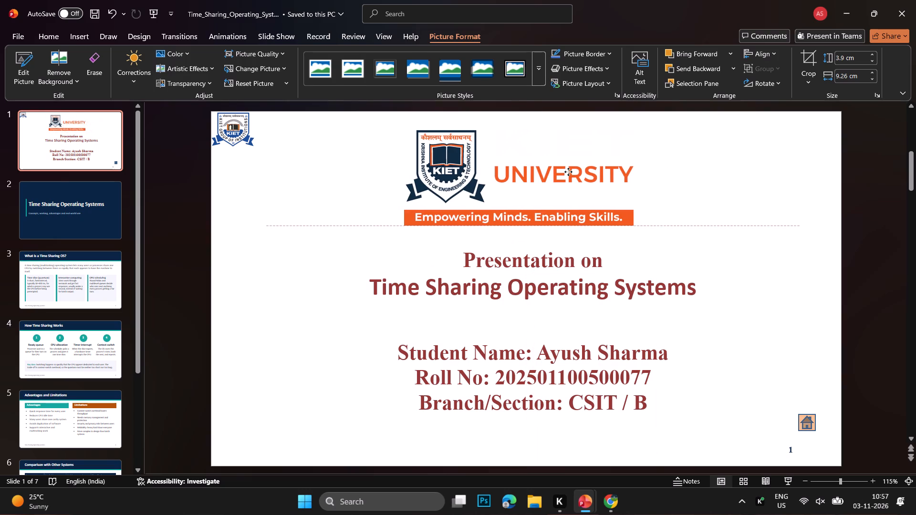
left_click_drag(568, 172, 568, 173)
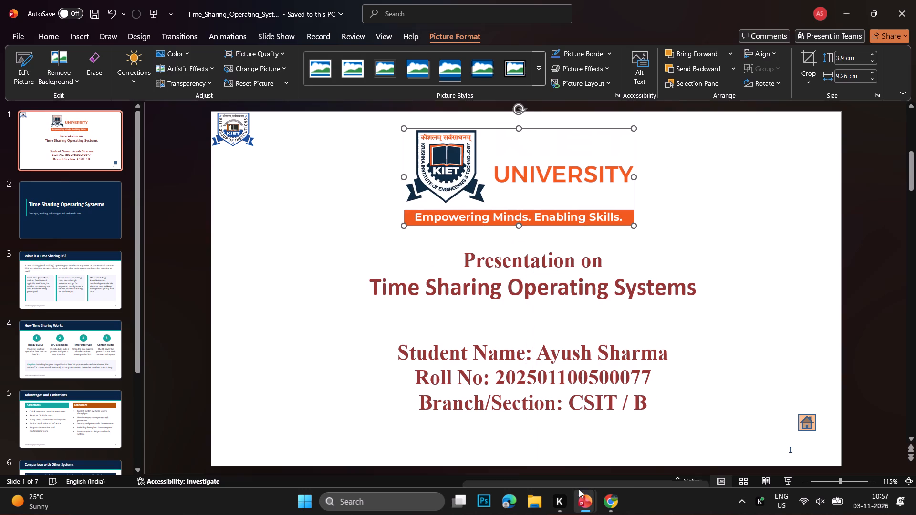
Check the Social Internship presentation's title slide and lower the KIET University logo to about 1.0 cm from the slide's upper edge.
left_click(557, 455)
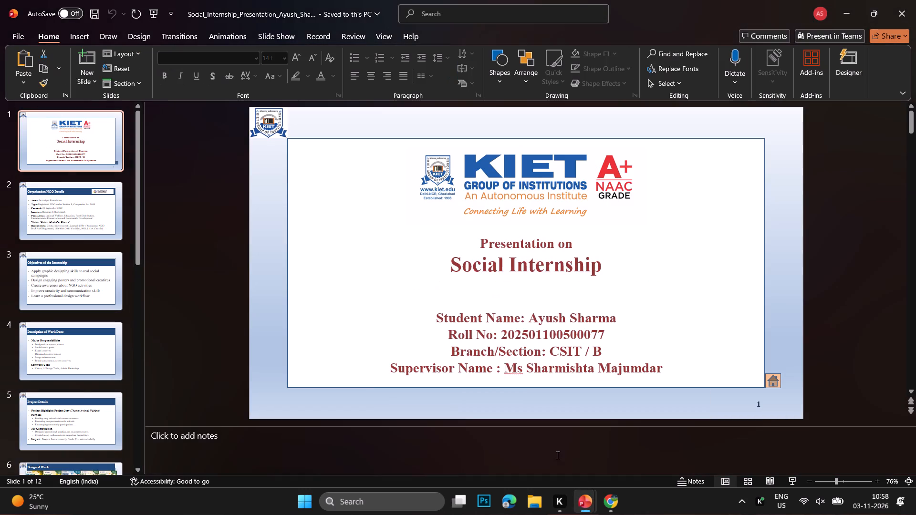
left_click(635, 445)
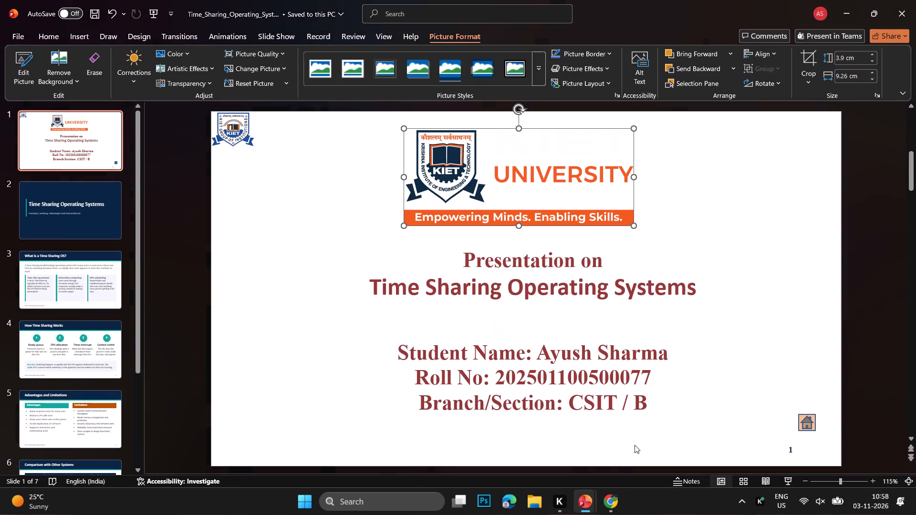
left_click_drag(580, 188, 581, 197)
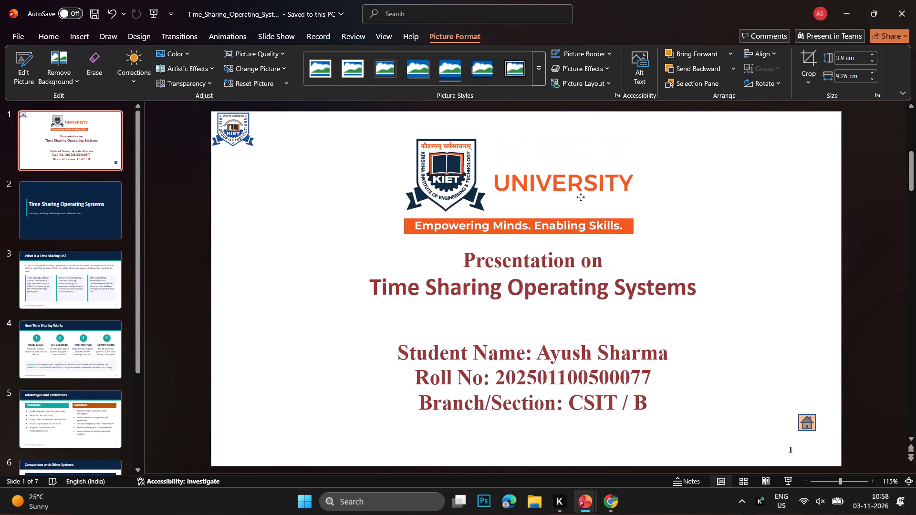
left_click_drag(581, 197, 580, 196)
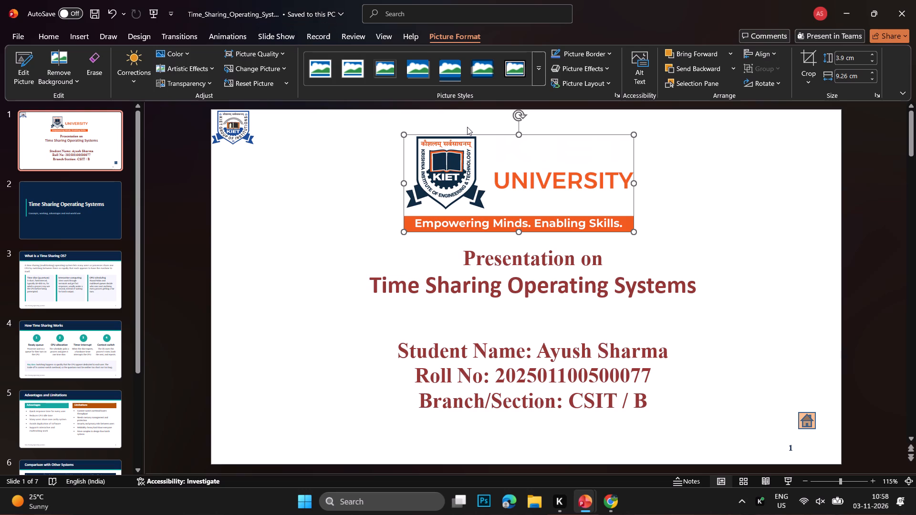
Review the KIET University logo's size and position settings without changing them.
right_click(483, 156)
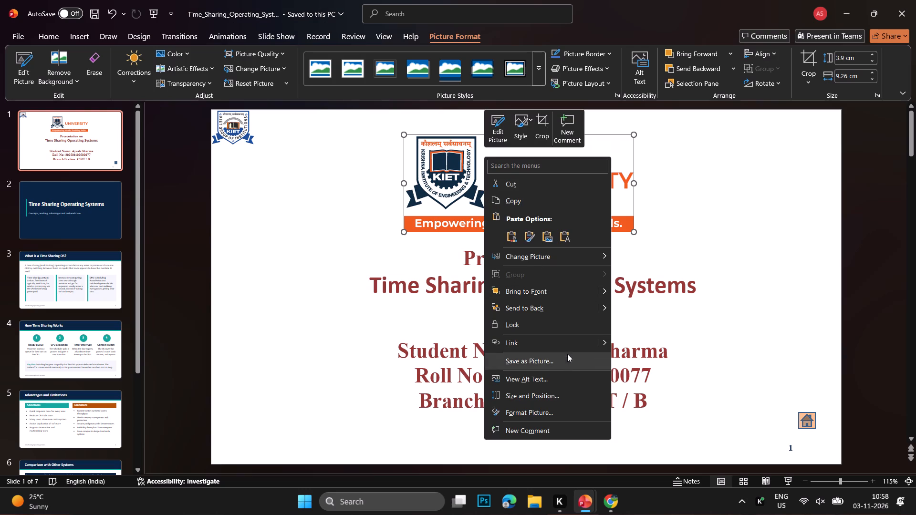
left_click(563, 393)
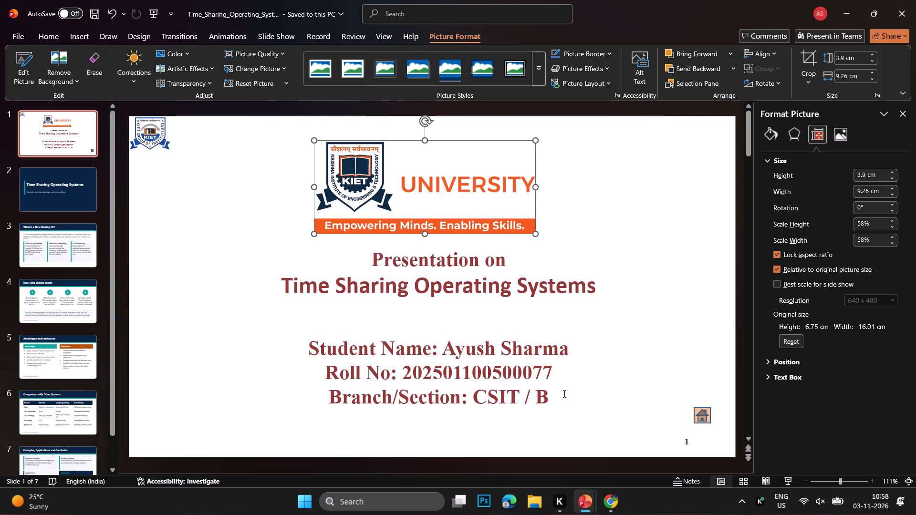
left_click(774, 360)
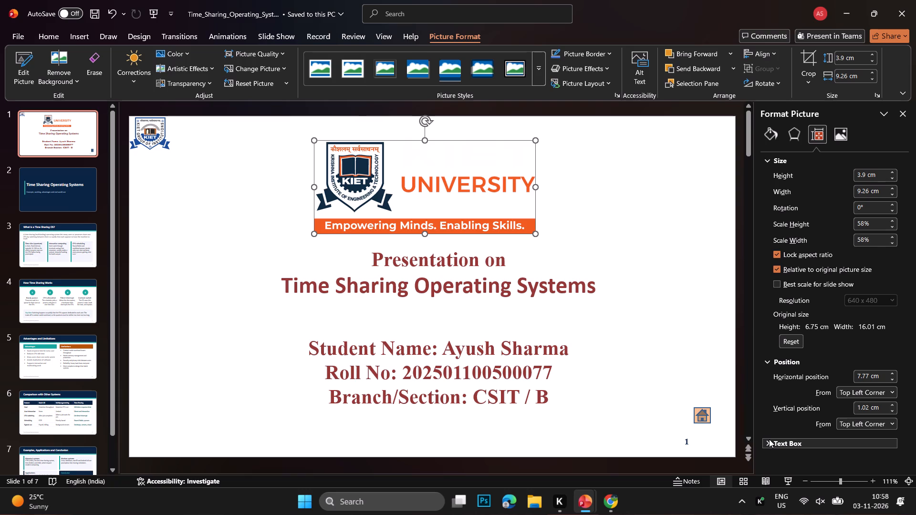
left_click(900, 115)
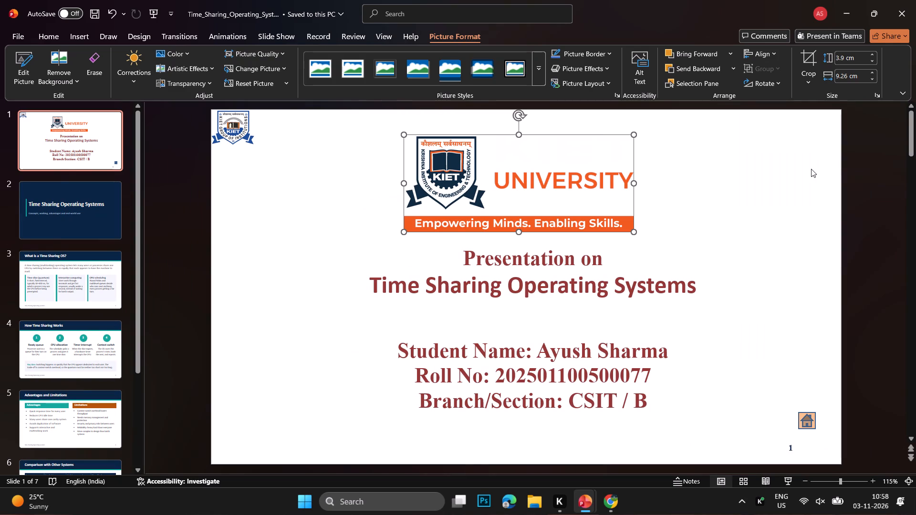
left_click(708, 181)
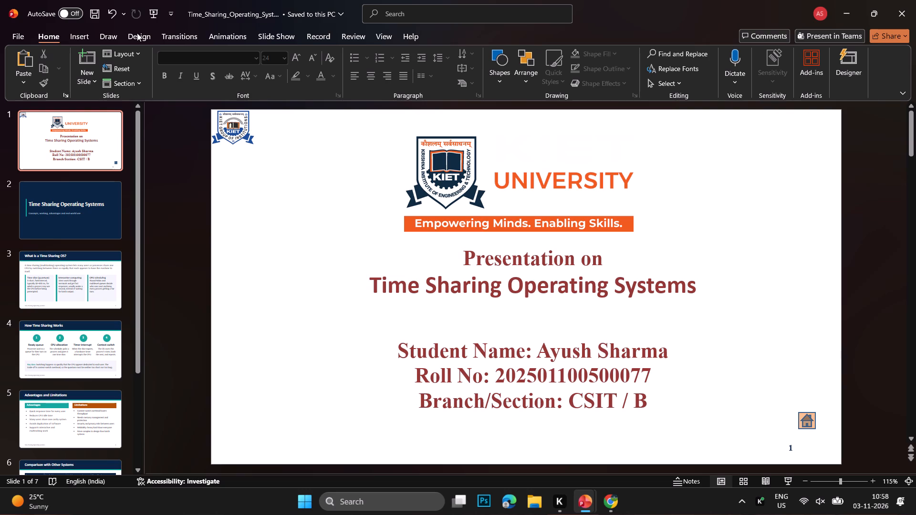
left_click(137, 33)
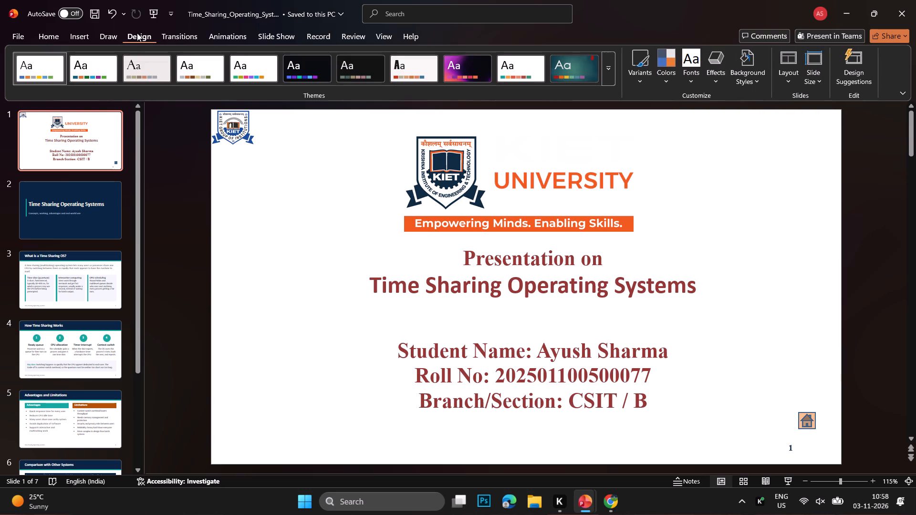
Switch to Chrome, search Google for "what is jdbc" in a new tab, and read the expanded AI Overview.
left_click(849, 0)
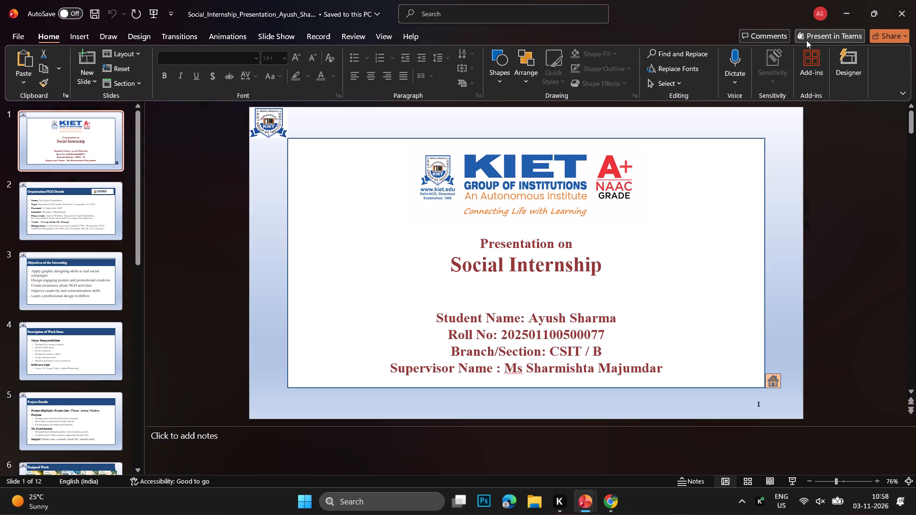
left_click(606, 503)
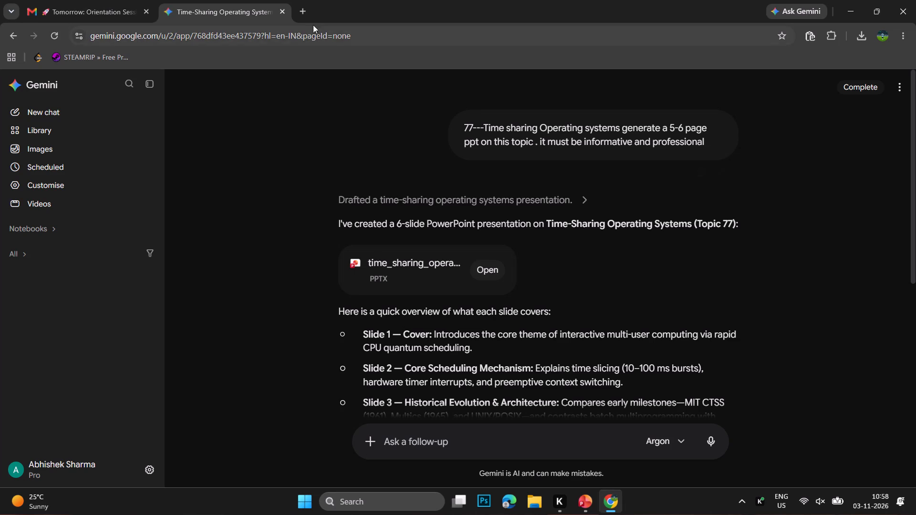
left_click(302, 10)
left_click(301, 38)
type("whatb")
key("BackSpace")
key("space")
type("is jdbc")
key("Return")
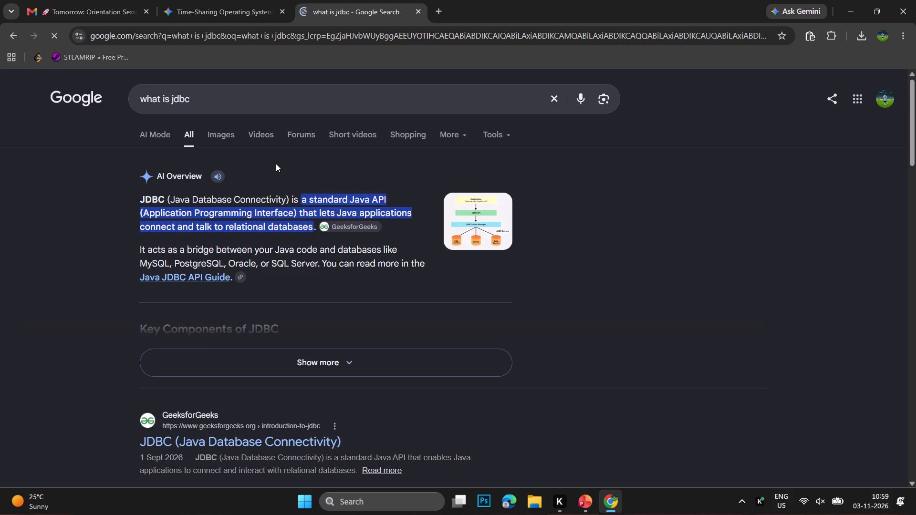
left_click(285, 355)
scroll(286, 340, "down", 2)
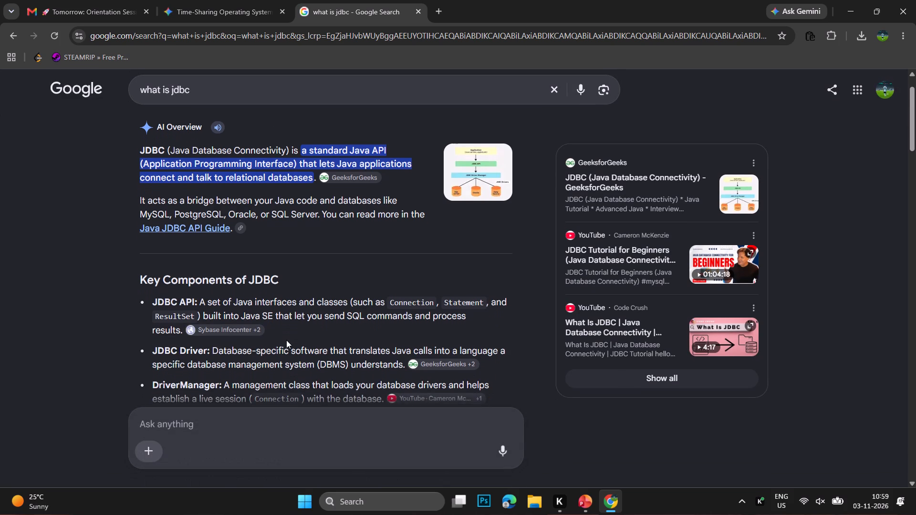
scroll(286, 340, "down", 2)
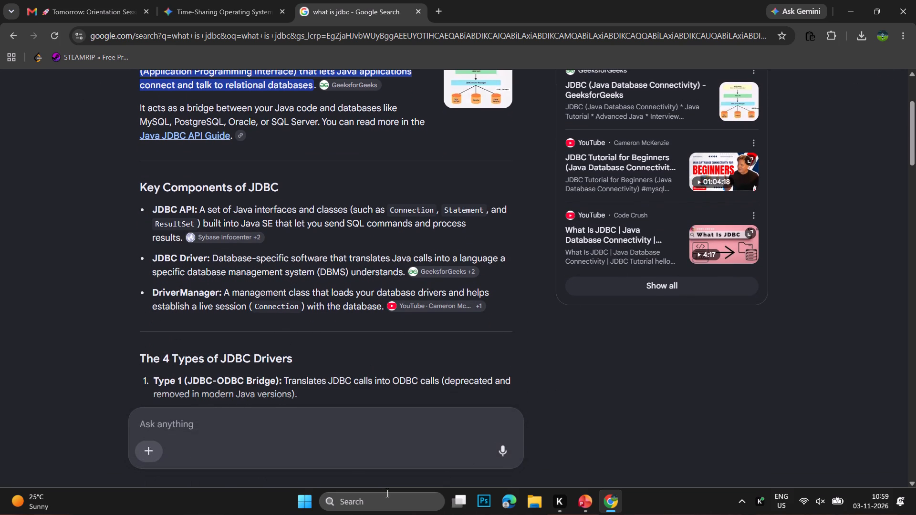
Bring up the Windows app launcher.
left_click(304, 510)
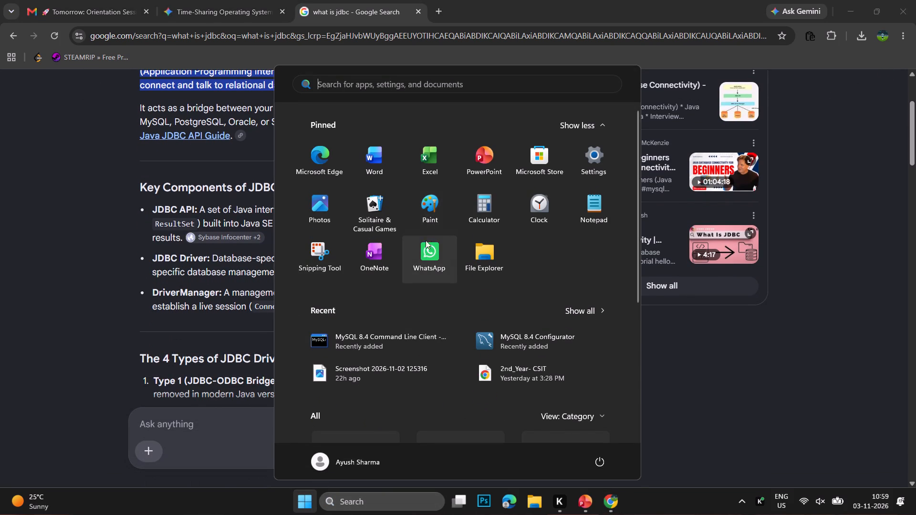
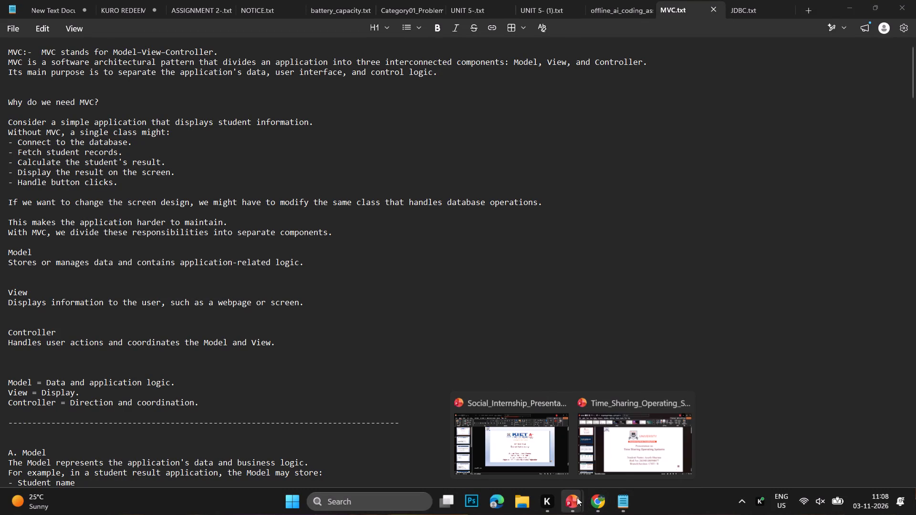
Switch to the Time_Sharing_Operating_Systems presentation.
left_click(598, 470)
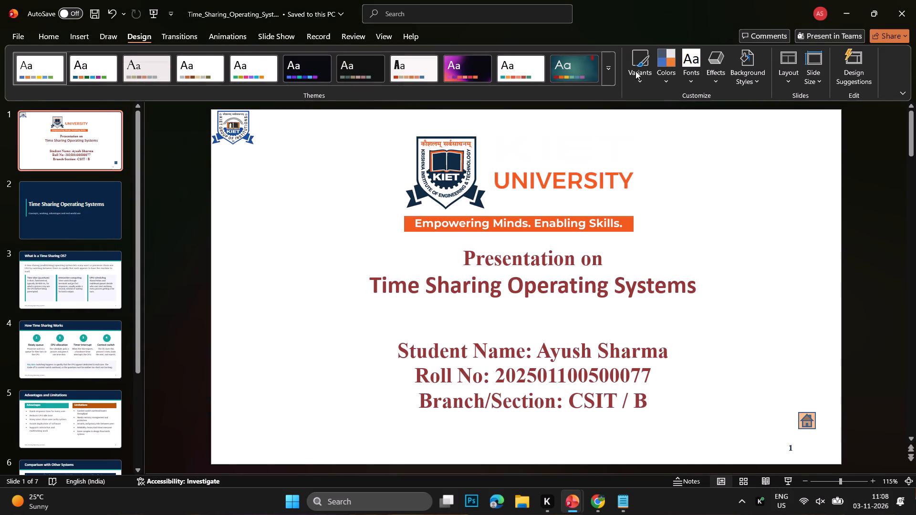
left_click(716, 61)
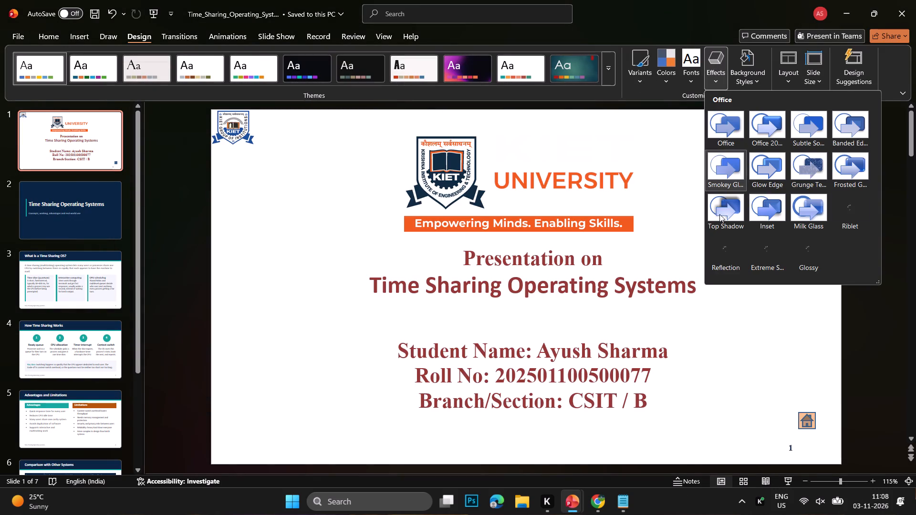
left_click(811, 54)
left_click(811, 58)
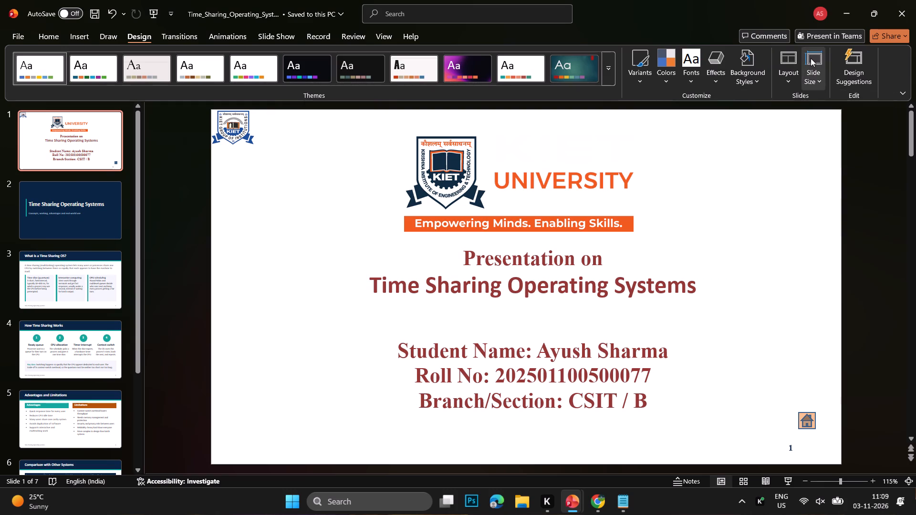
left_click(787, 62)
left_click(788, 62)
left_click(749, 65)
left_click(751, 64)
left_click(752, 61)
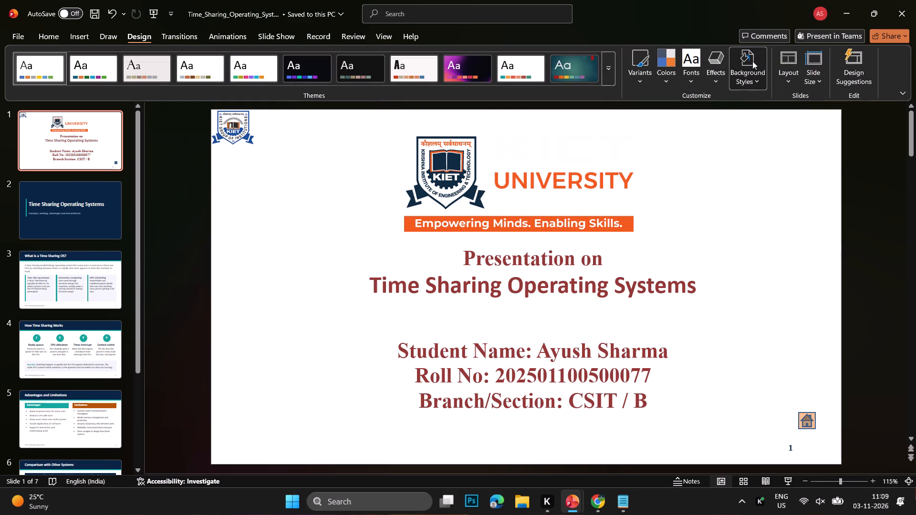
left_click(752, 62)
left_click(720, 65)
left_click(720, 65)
Change the presentation's theme colours to the Office colour set.
left_click(667, 68)
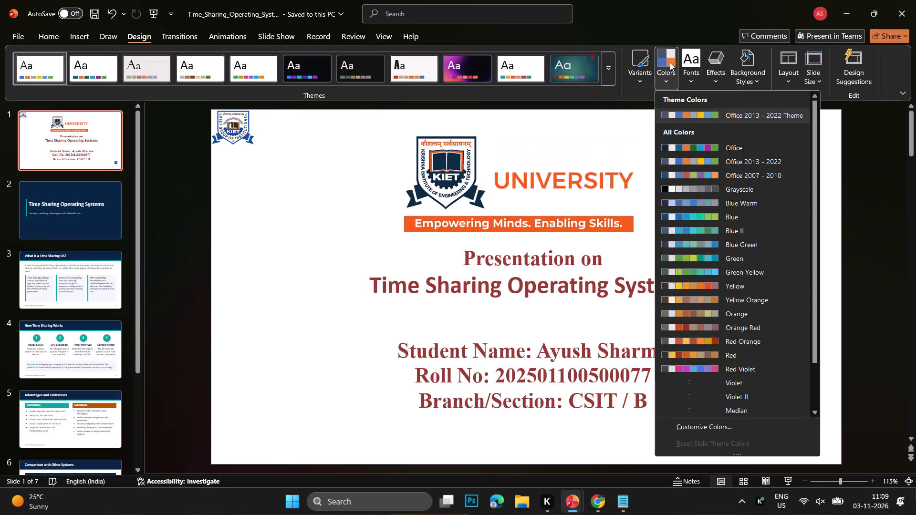
left_click(698, 146)
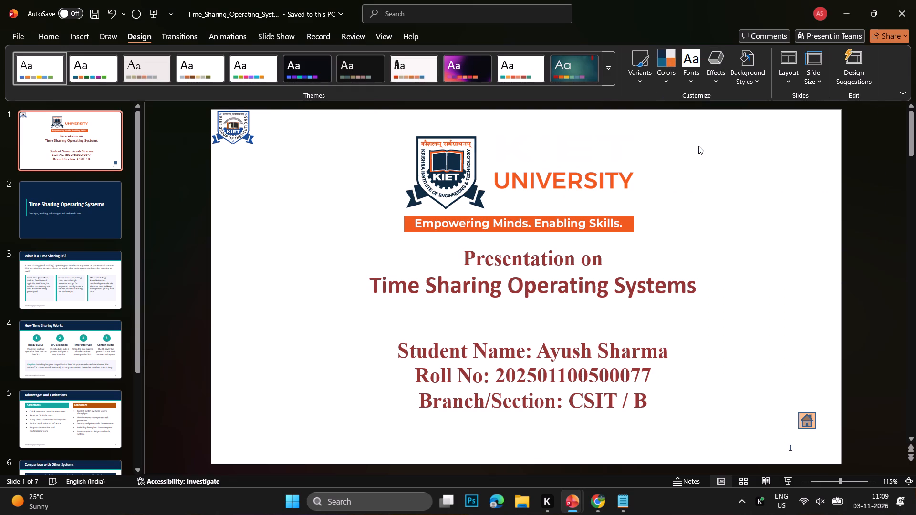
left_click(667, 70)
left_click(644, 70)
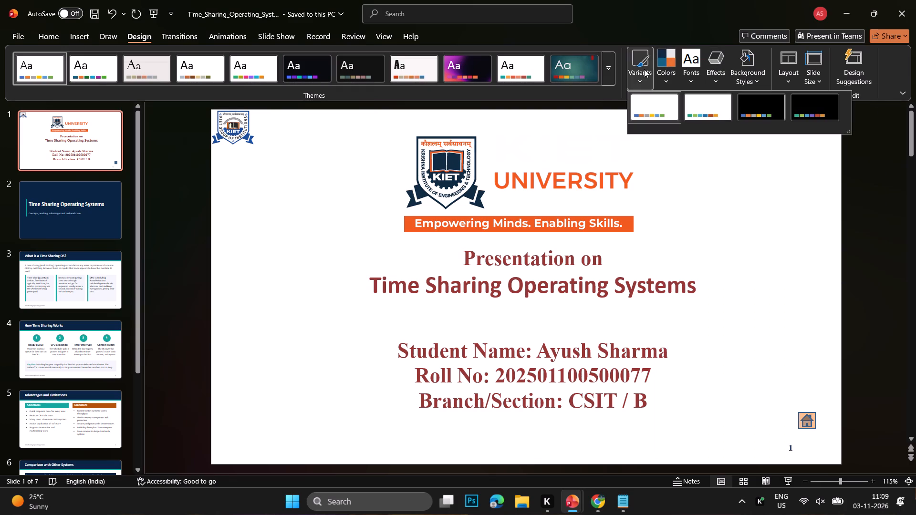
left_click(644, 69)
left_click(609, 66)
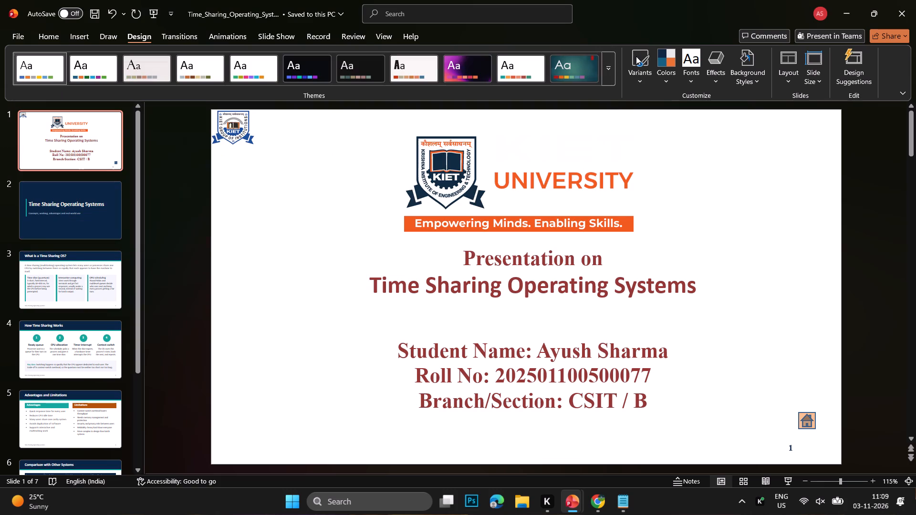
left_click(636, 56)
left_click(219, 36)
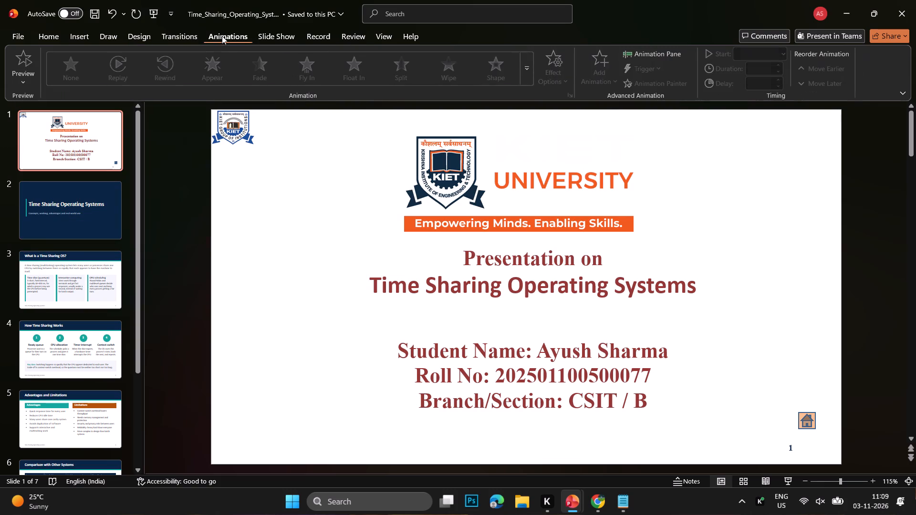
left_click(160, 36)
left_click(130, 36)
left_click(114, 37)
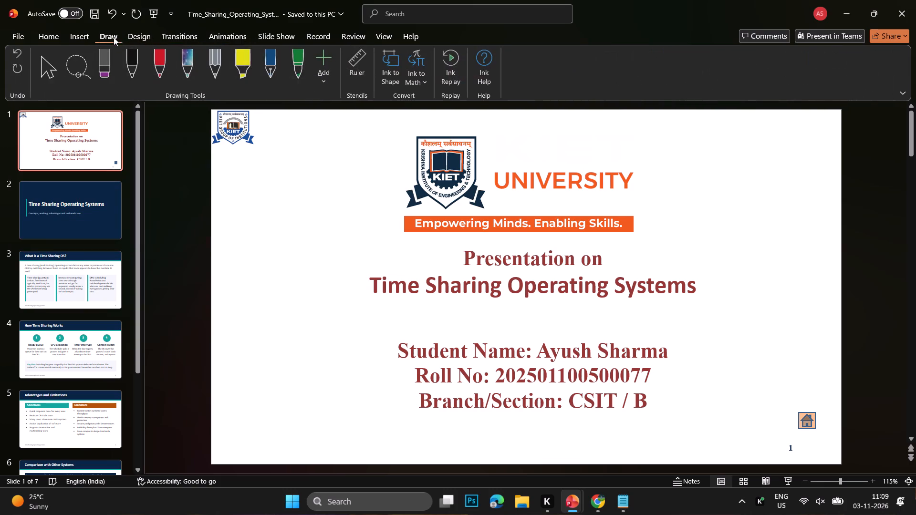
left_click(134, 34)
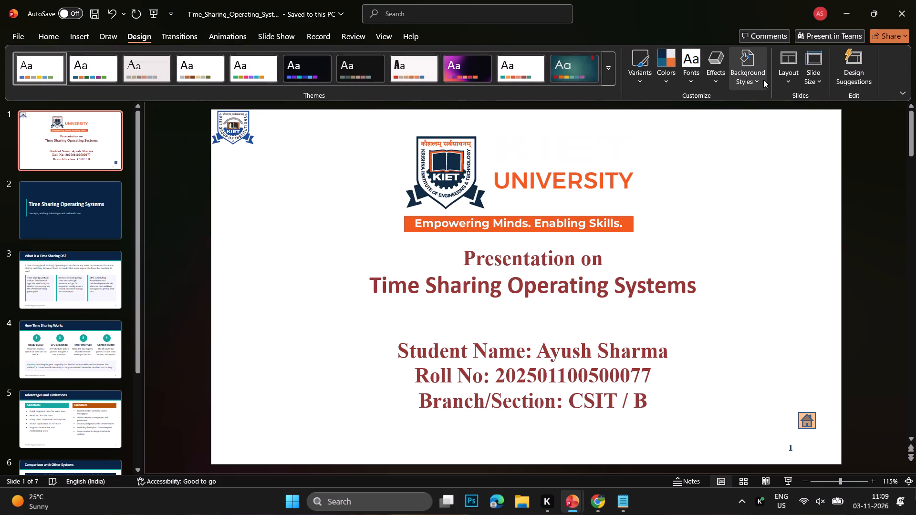
Request design suggestions for the title slide.
left_click(869, 94)
left_click(865, 81)
left_click(704, 328)
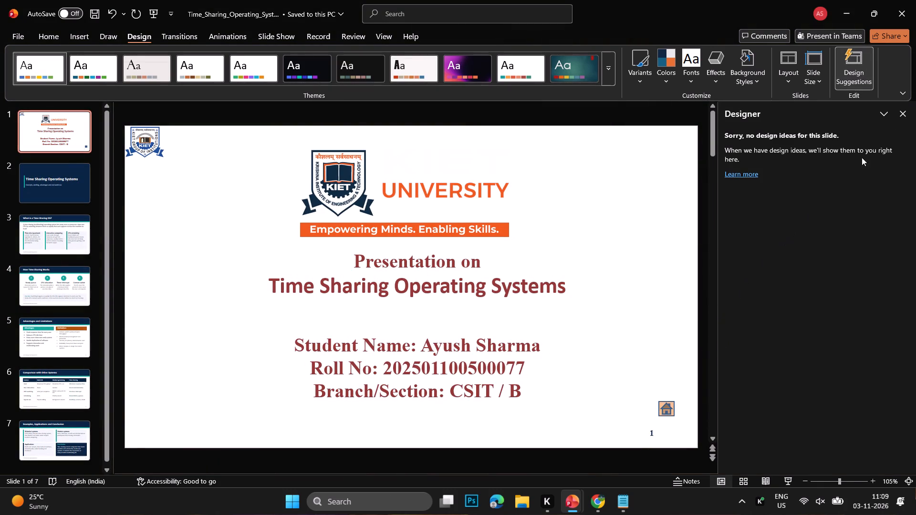
left_click(905, 98)
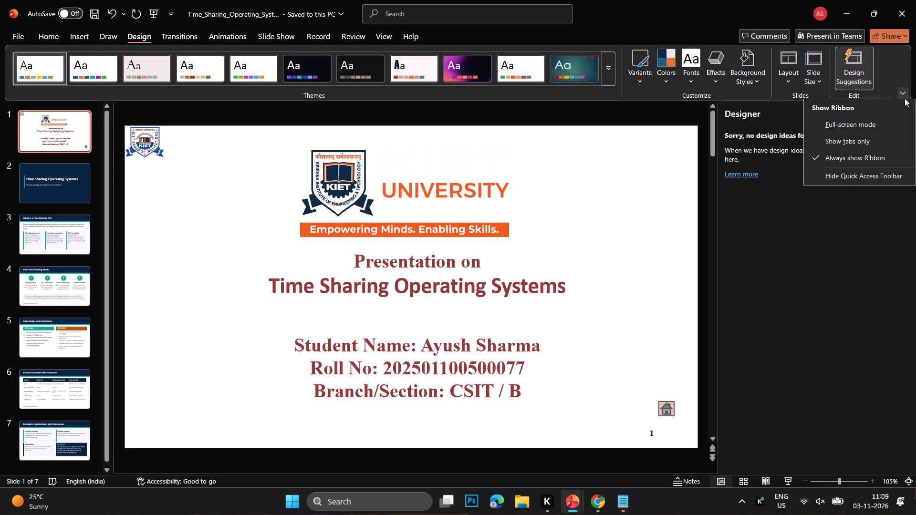
left_click(905, 98)
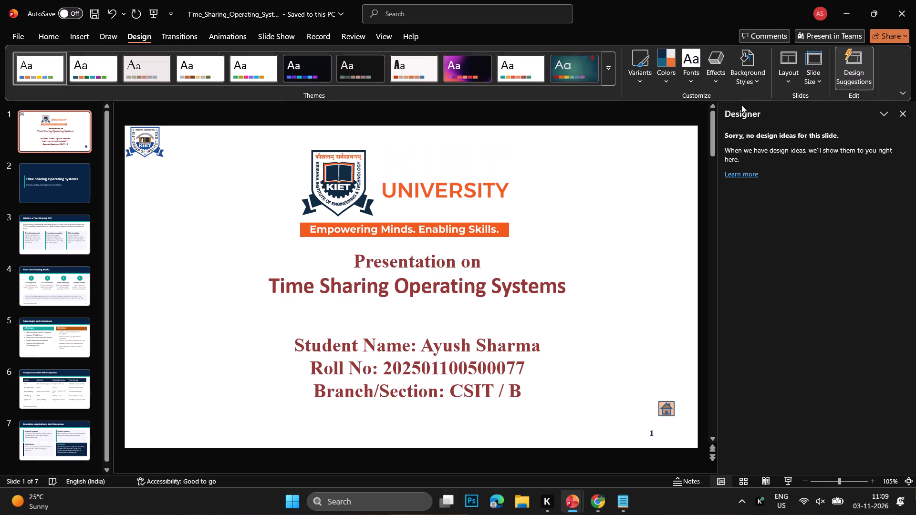
Apply the solid dark navy background style to all slides of the presentation.
left_click(718, 74)
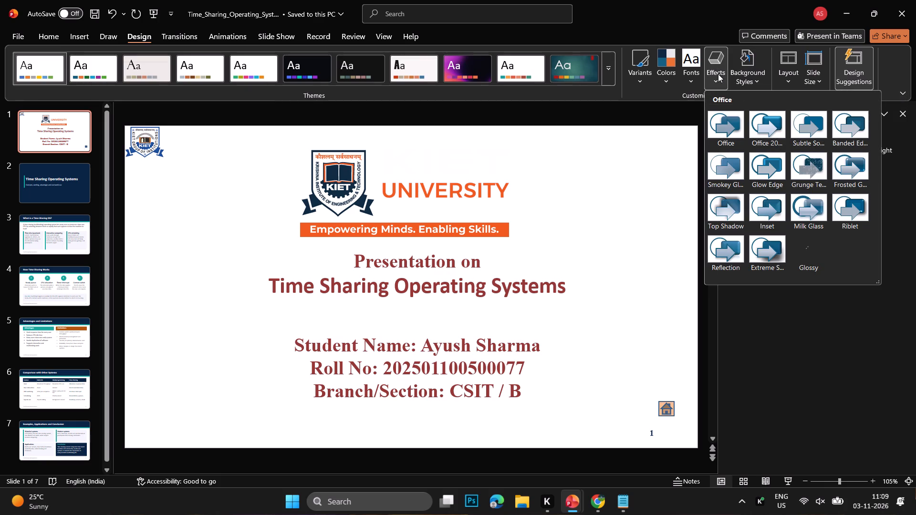
left_click(742, 72)
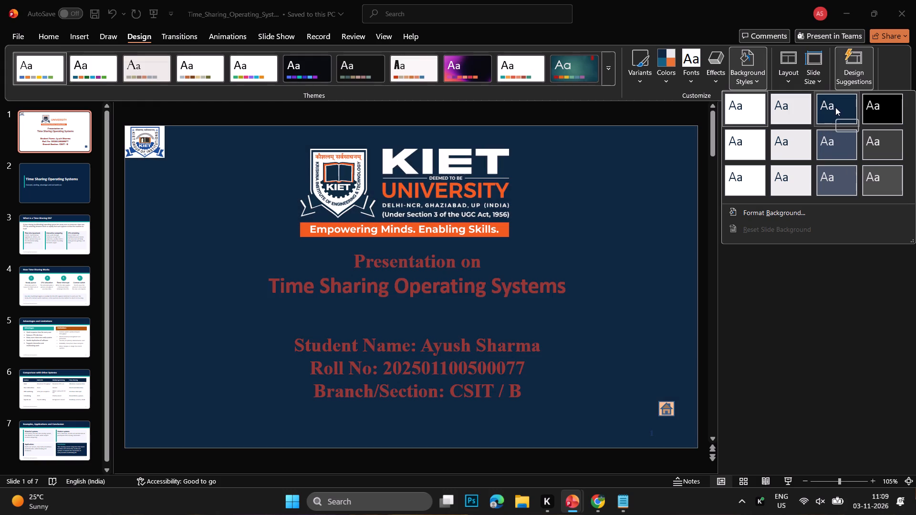
left_click(835, 107)
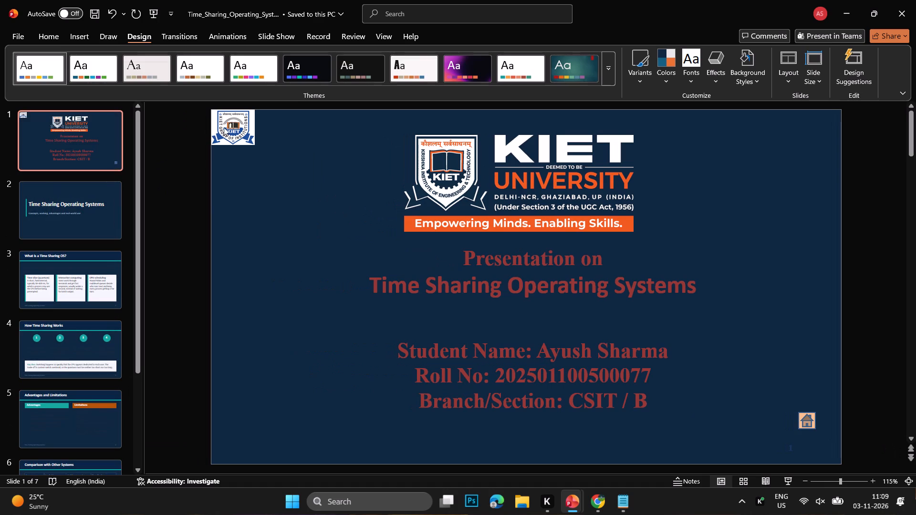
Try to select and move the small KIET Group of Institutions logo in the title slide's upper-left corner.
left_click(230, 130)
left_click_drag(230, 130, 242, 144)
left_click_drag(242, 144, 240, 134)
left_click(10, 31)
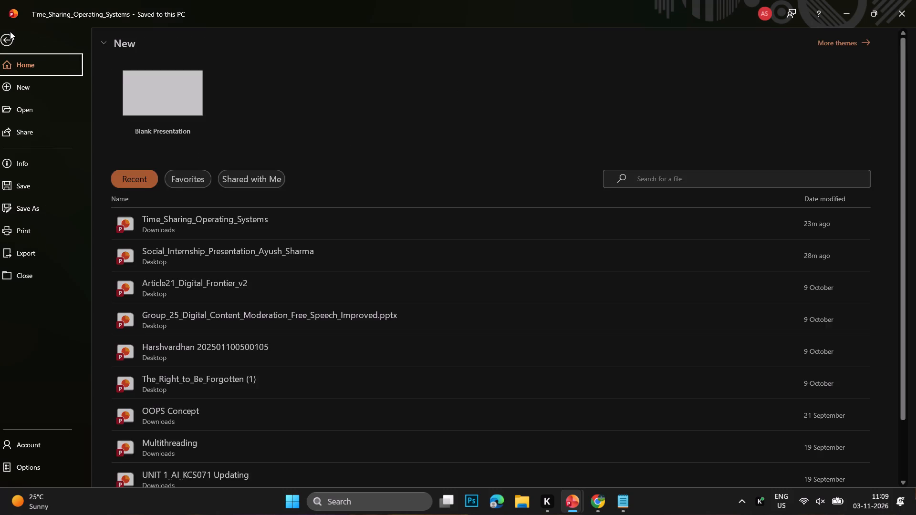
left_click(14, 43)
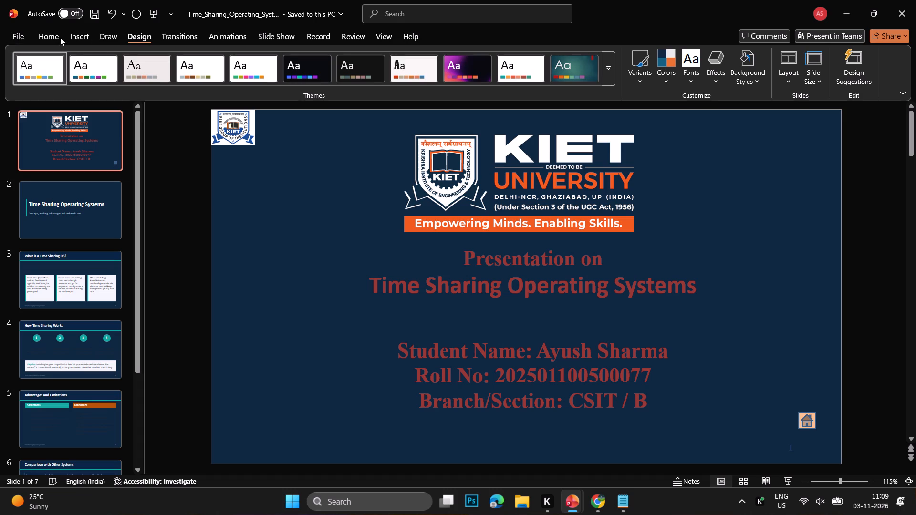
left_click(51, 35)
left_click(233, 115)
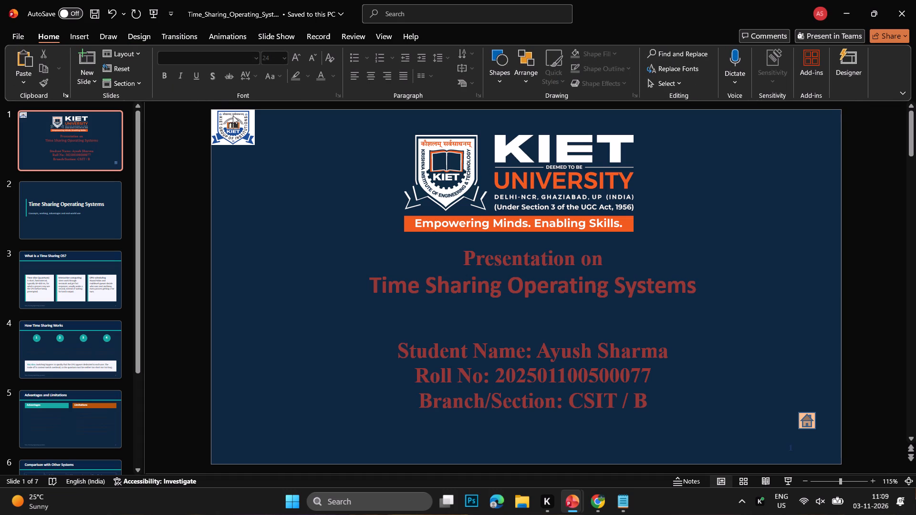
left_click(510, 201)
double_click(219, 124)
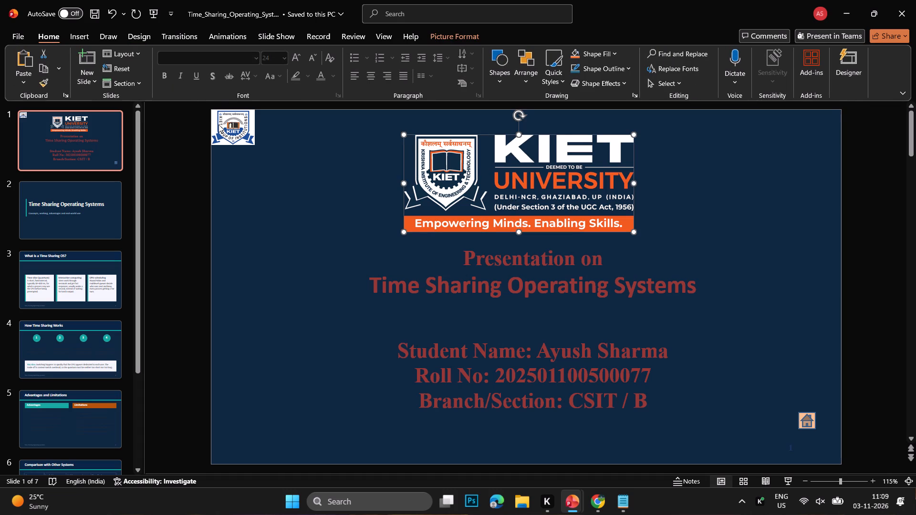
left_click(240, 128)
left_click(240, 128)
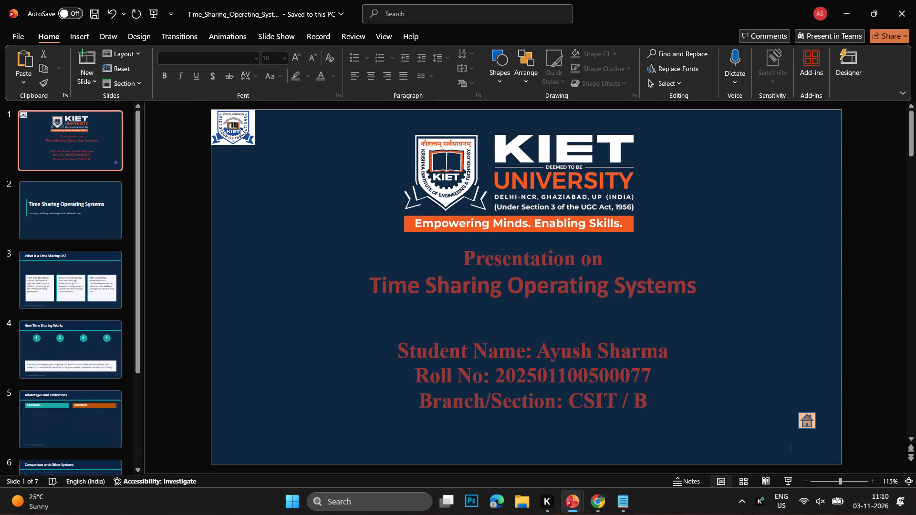
Draw a rectangle about 1.6 cm high and 3.1 cm wide over the small corner logo, flush with the title slide's upper-left corner.
scroll(240, 128, "up", 7, "ctrl")
scroll(240, 128, "down", 6)
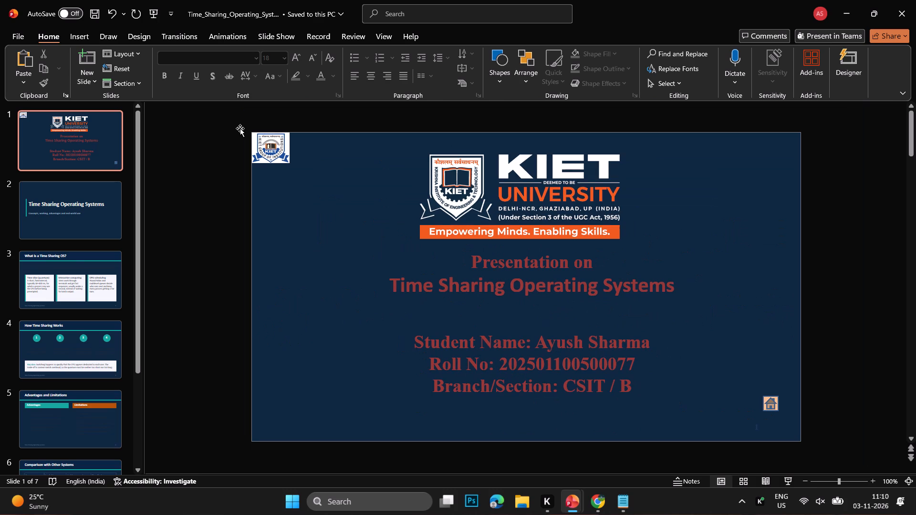
scroll(240, 128, "up", 2)
scroll(283, 145, "up", 4, "ctrl")
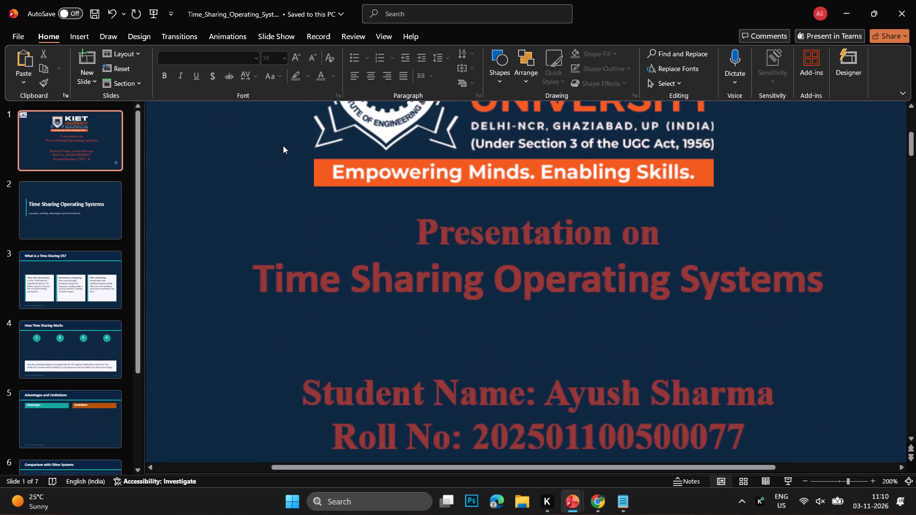
scroll(283, 145, "right", 5)
scroll(283, 145, "up", 2)
scroll(283, 145, "right", 2)
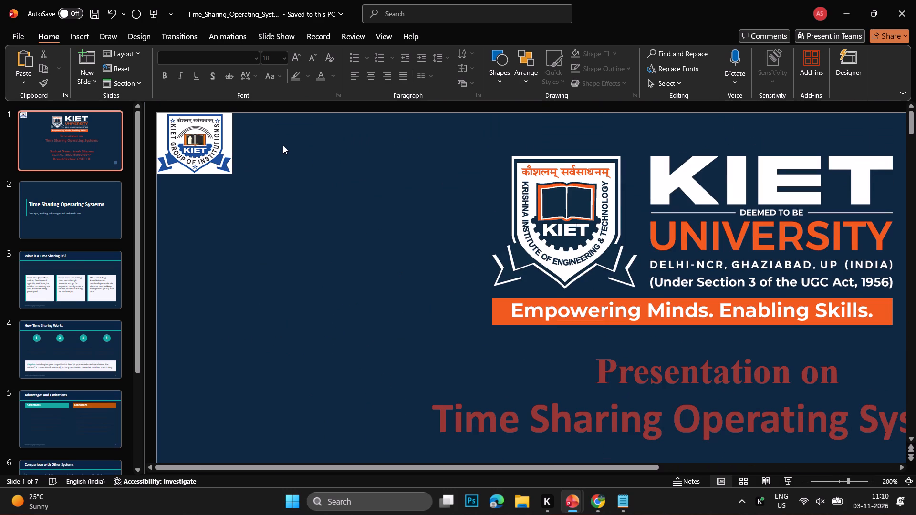
left_click(73, 33)
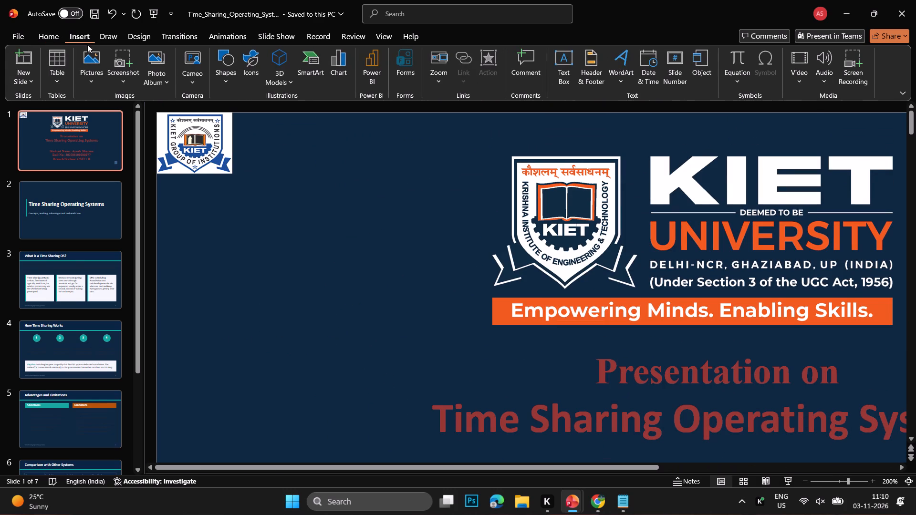
left_click(217, 57)
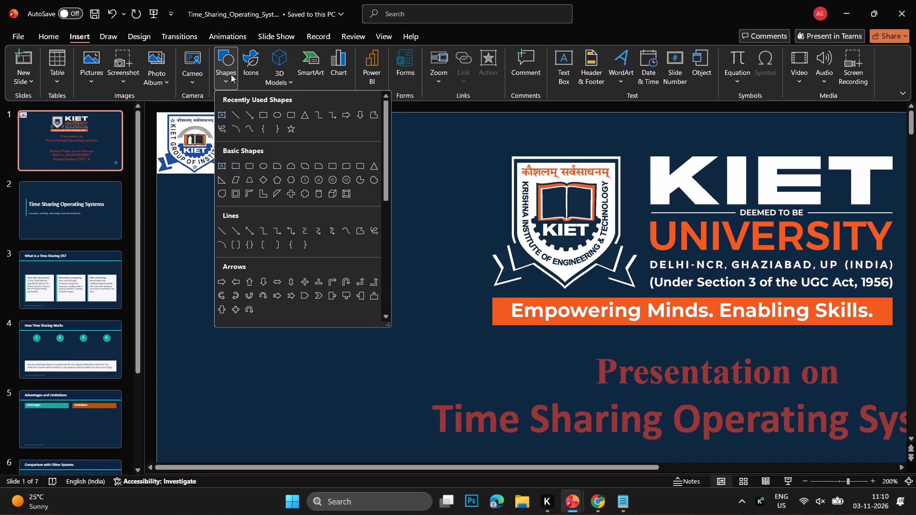
left_click(265, 113)
left_click_drag(268, 111, 247, 112)
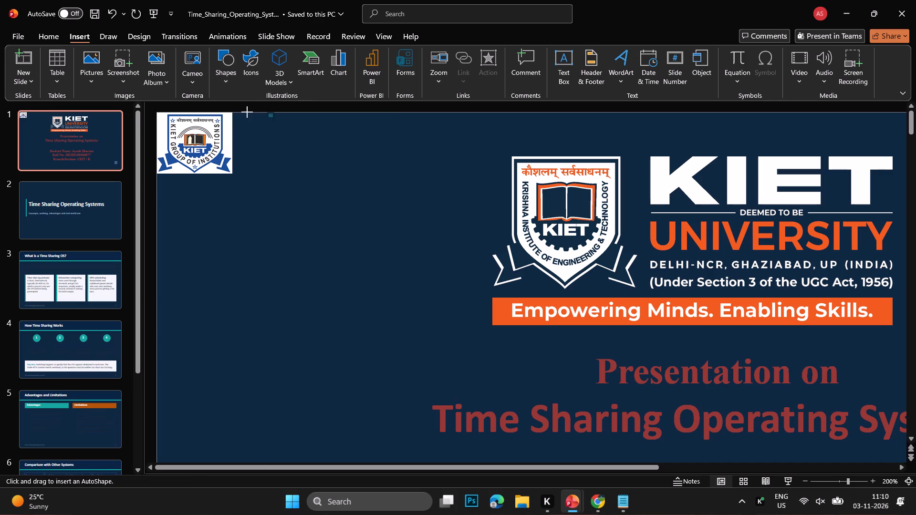
left_click_drag(247, 112, 135, 181)
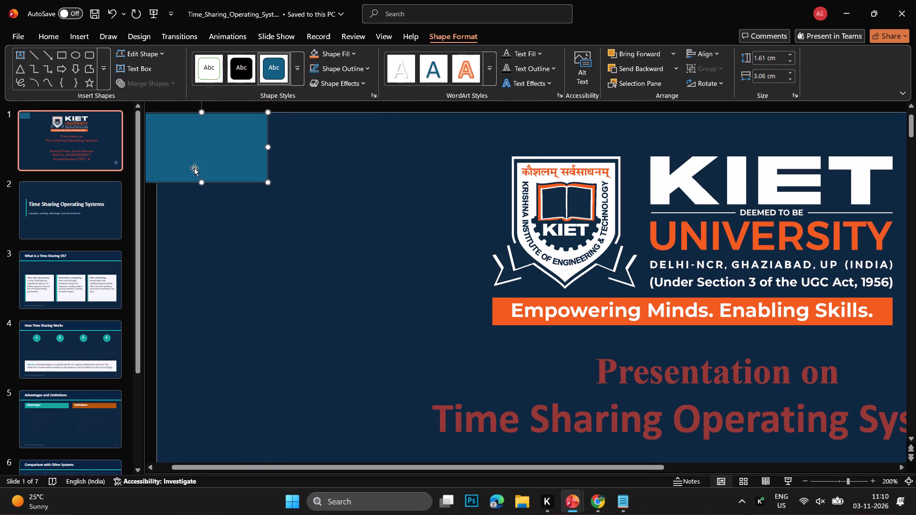
left_click_drag(198, 167, 218, 164)
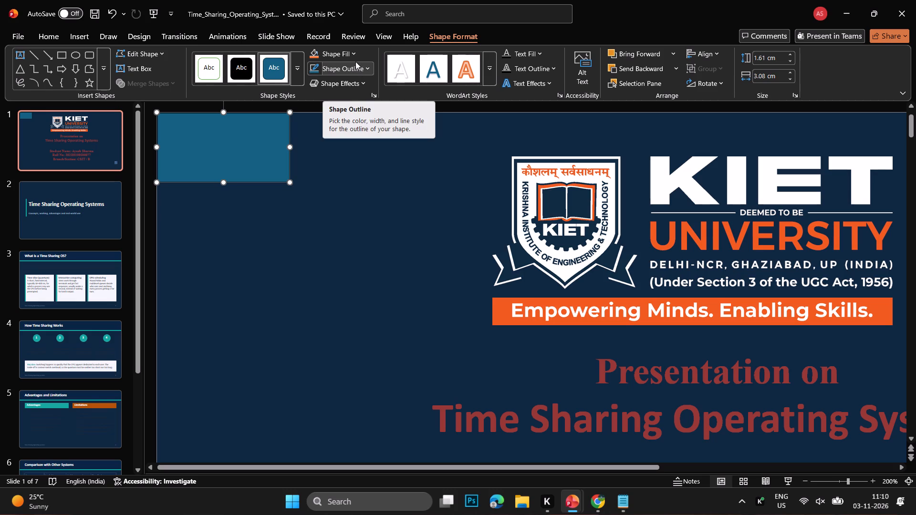
Fill the rectangle covering the title slide's corner logo with the dark navy theme colour that matches the background.
left_click(341, 58)
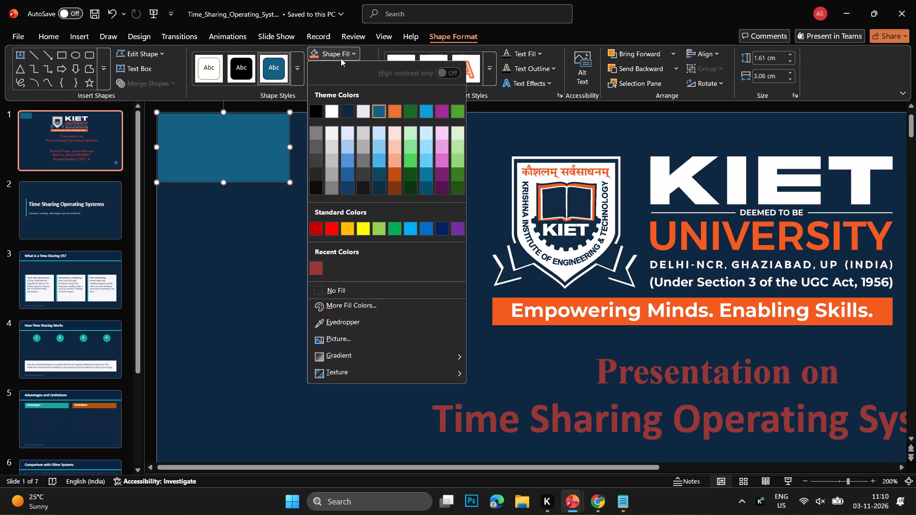
left_click(349, 112)
left_click(291, 190)
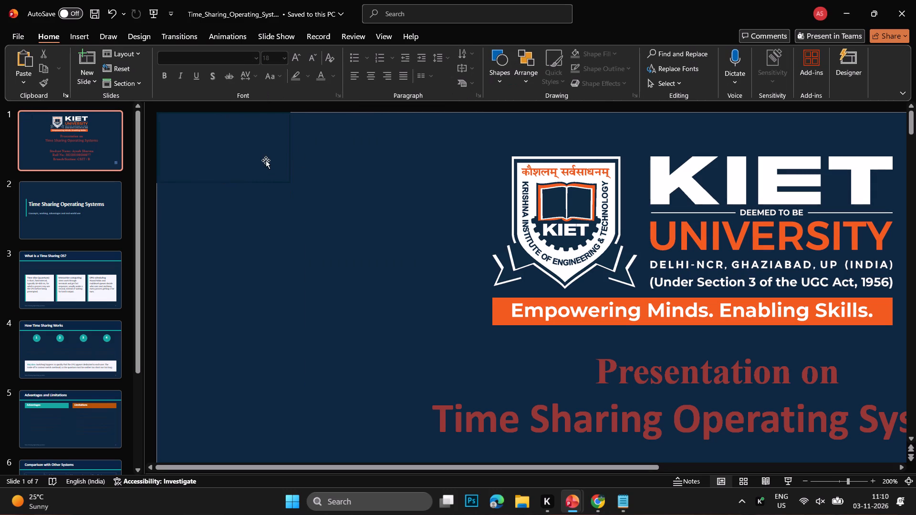
left_click(265, 160)
left_click(265, 150)
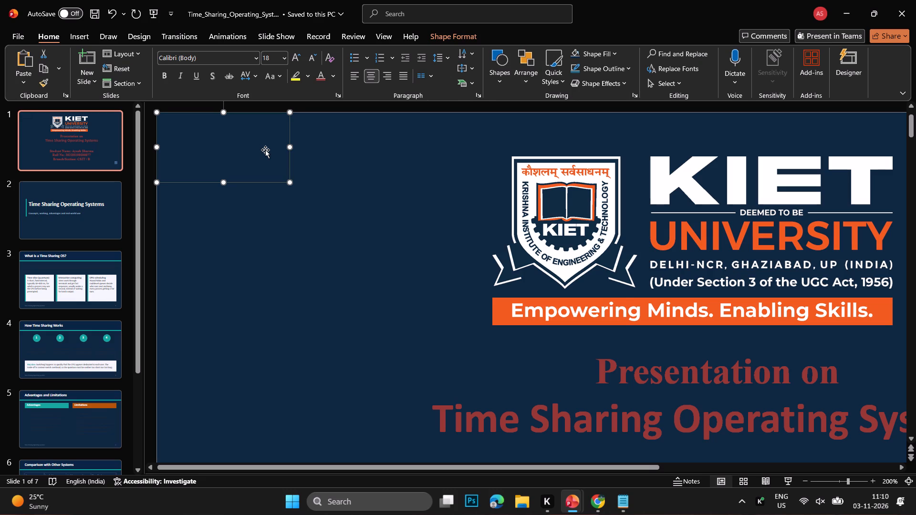
left_click(359, 216)
Set the corner rectangle's outline to the same dark navy theme colour as its fill.
scroll(269, 184, "up", 7, "ctrl")
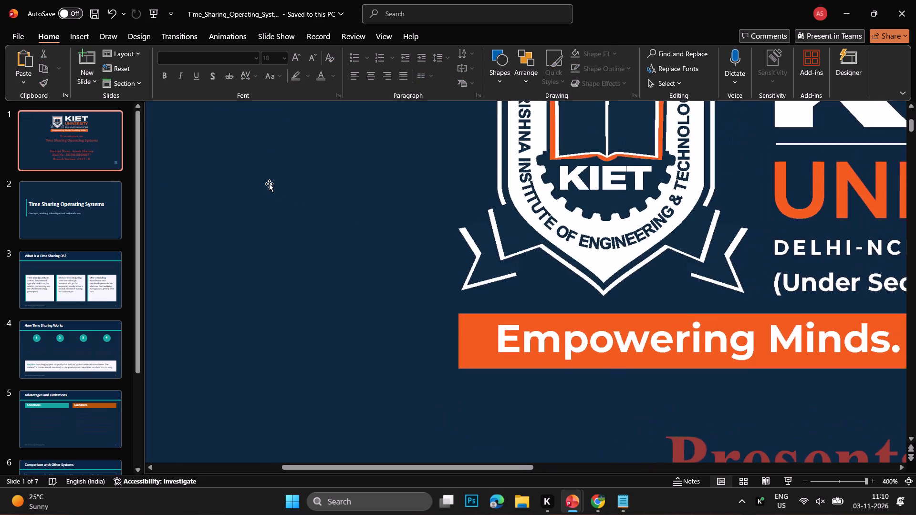
scroll(269, 184, "up", 2)
scroll(269, 184, "right", 5)
scroll(269, 184, "up", 1)
scroll(269, 184, "right", 1)
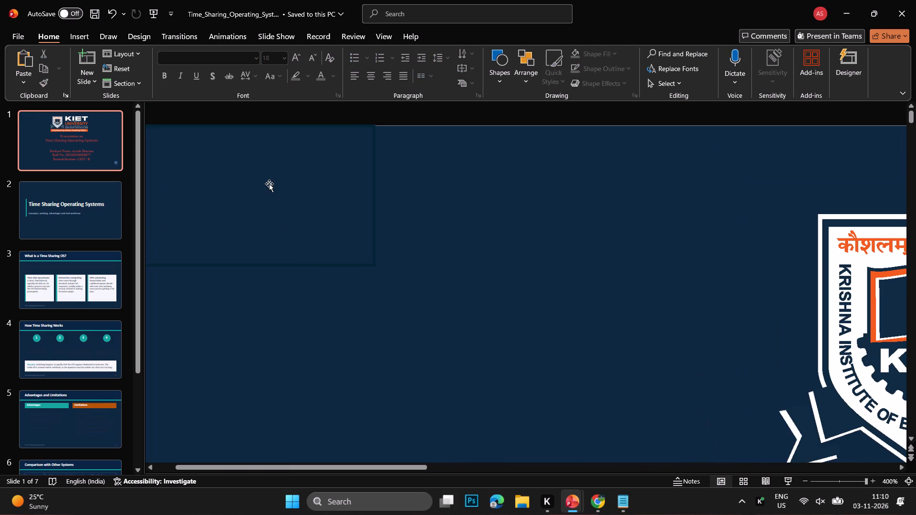
scroll(269, 184, "up", 5, "ctrl")
left_click(394, 231)
scroll(394, 231, "down", 6, "ctrl")
left_click(308, 156)
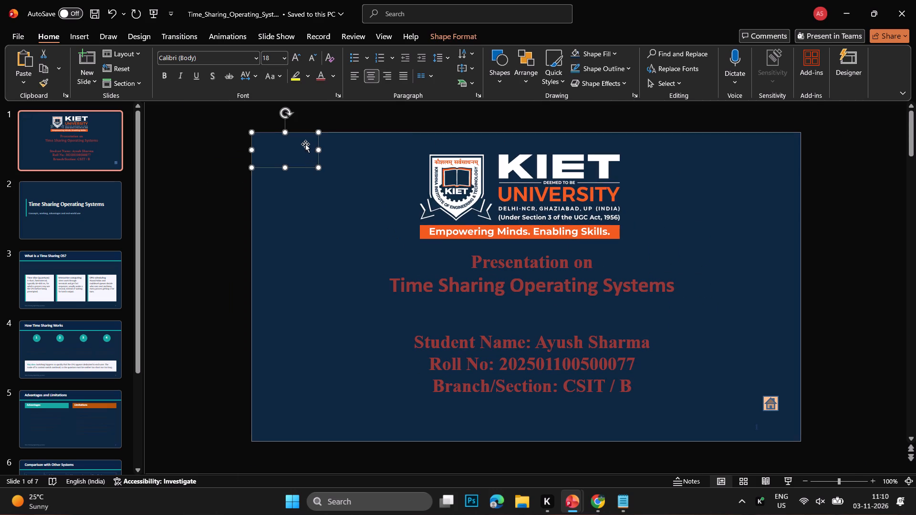
left_click(448, 40)
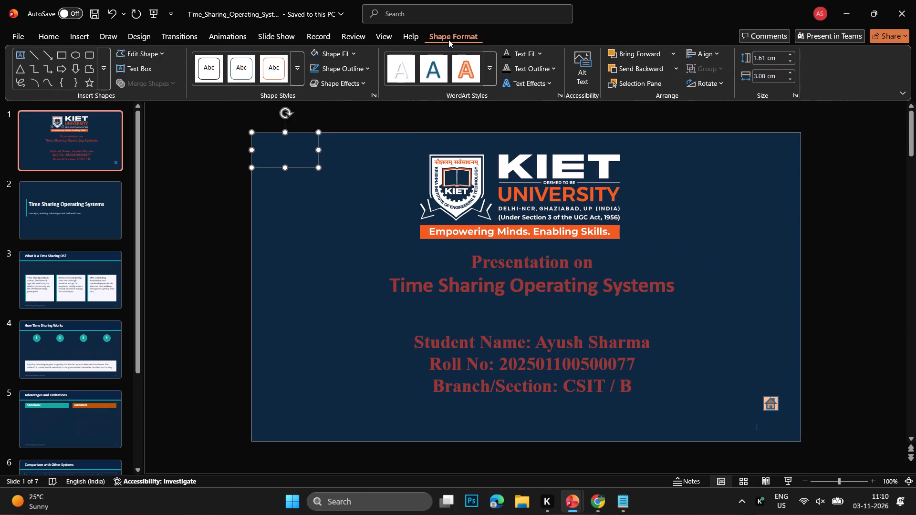
left_click(369, 68)
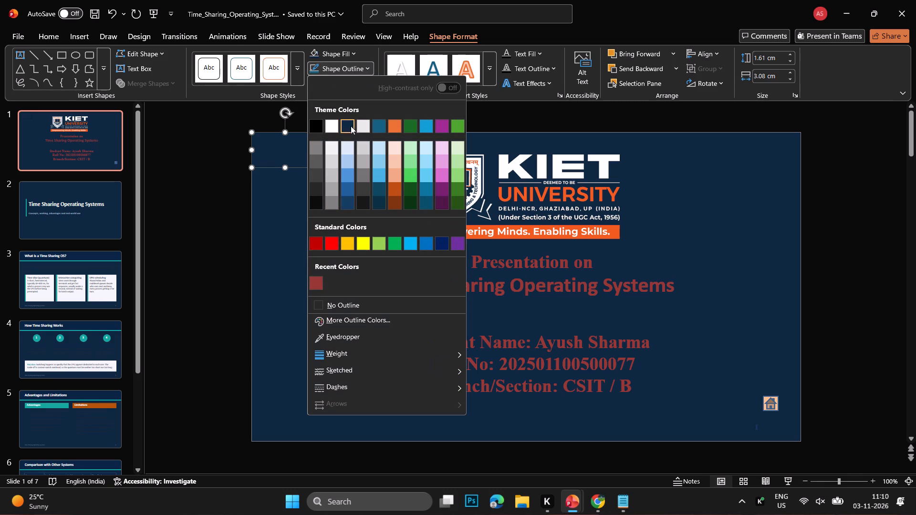
left_click(347, 129)
left_click(321, 182)
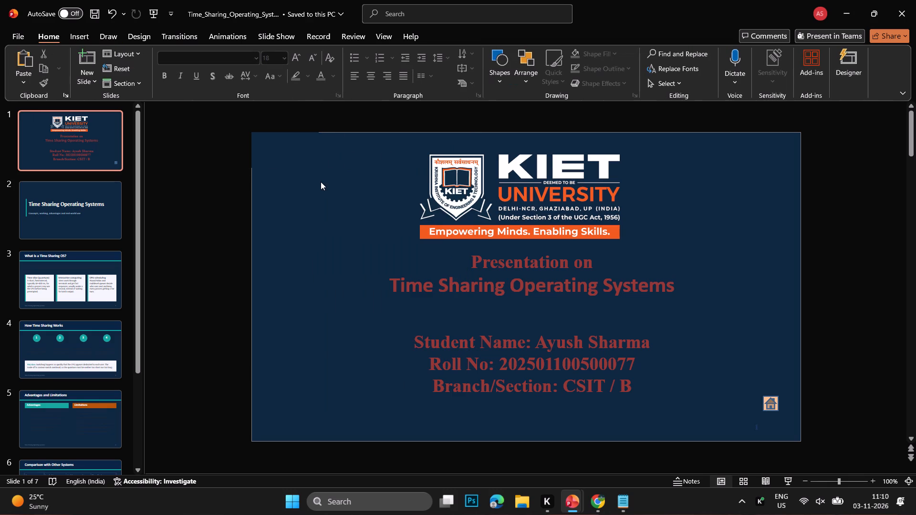
Narrow the corner rectangle to about 1.8 cm wide, just wider than the small logo beneath it.
left_click(297, 156)
left_click(297, 156)
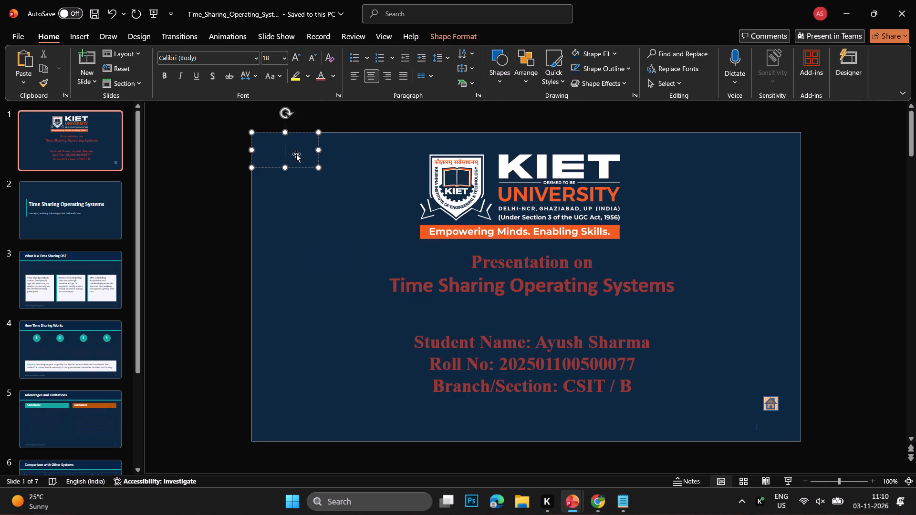
left_click_drag(296, 154, 297, 156)
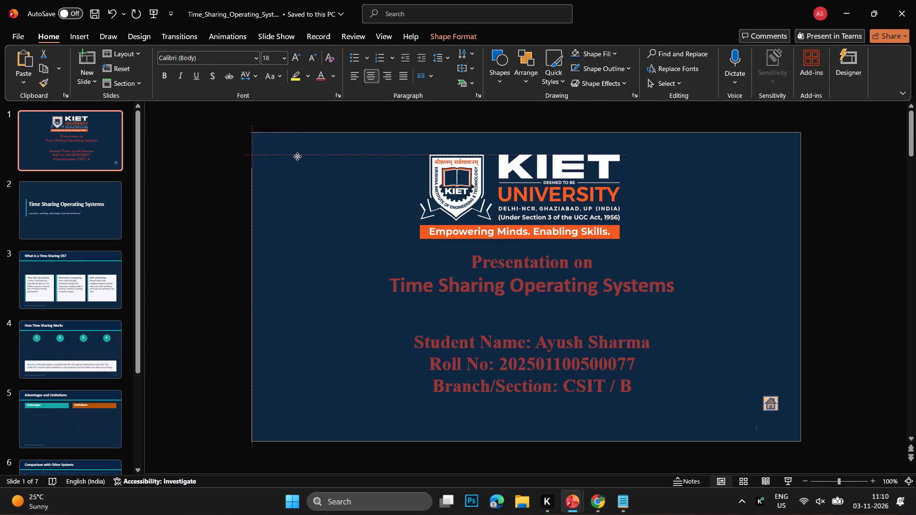
left_click_drag(297, 156, 298, 159)
left_click_drag(320, 154, 296, 154)
left_click_drag(296, 154, 288, 153)
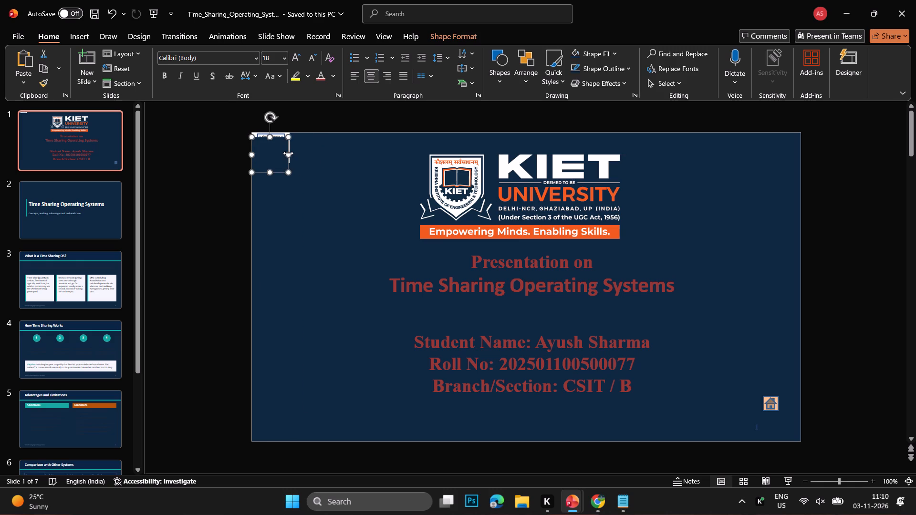
left_click(288, 153)
Reposition the narrowed rectangle flush with the title slide's upper-left corner so it fully covers the small logo.
scroll(287, 148, "up", 7, "ctrl")
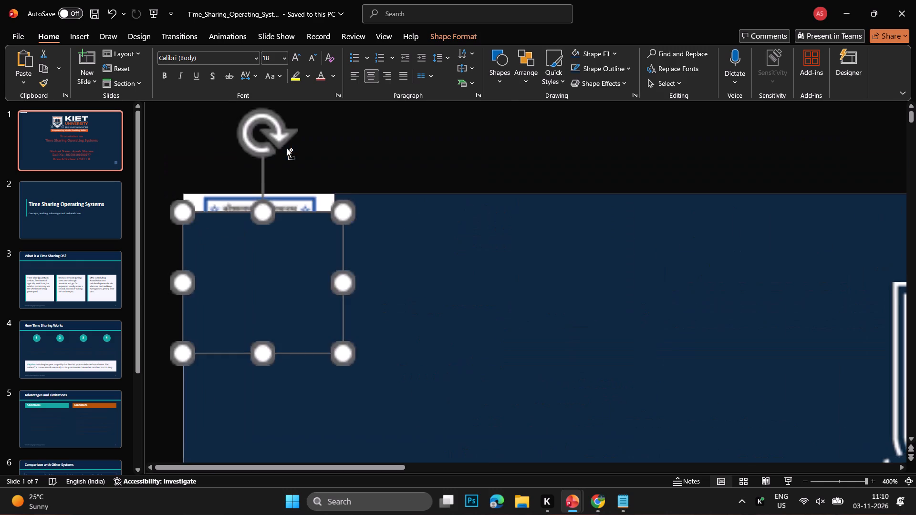
left_click_drag(285, 200, 285, 185)
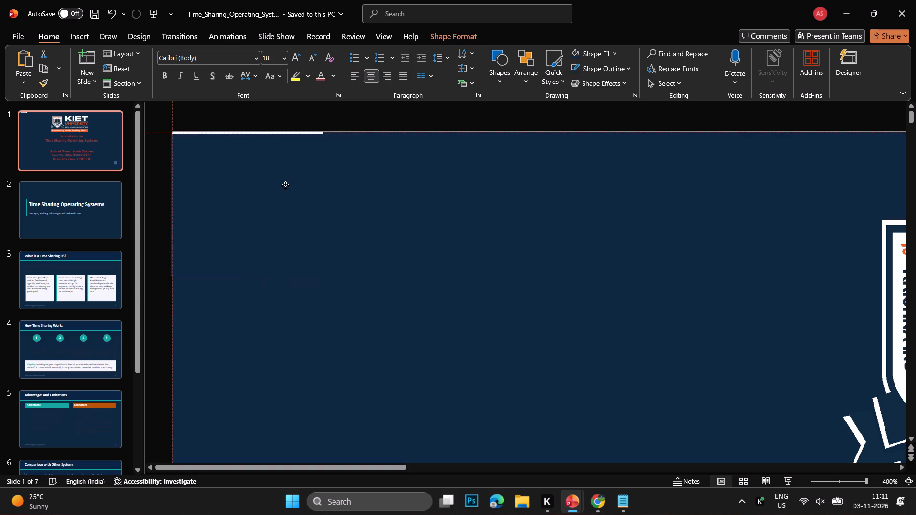
left_click_drag(285, 185, 288, 185)
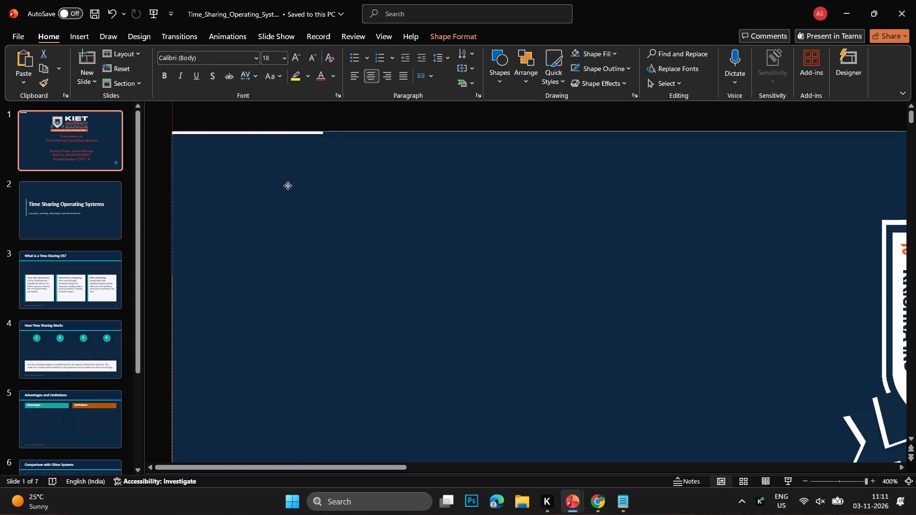
left_click_drag(288, 185, 288, 185)
left_click(352, 182)
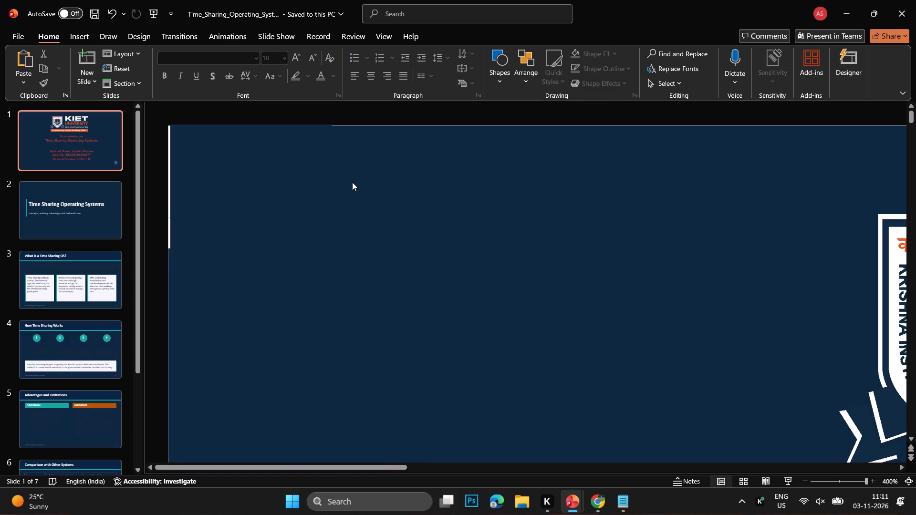
left_click_drag(271, 181, 267, 180)
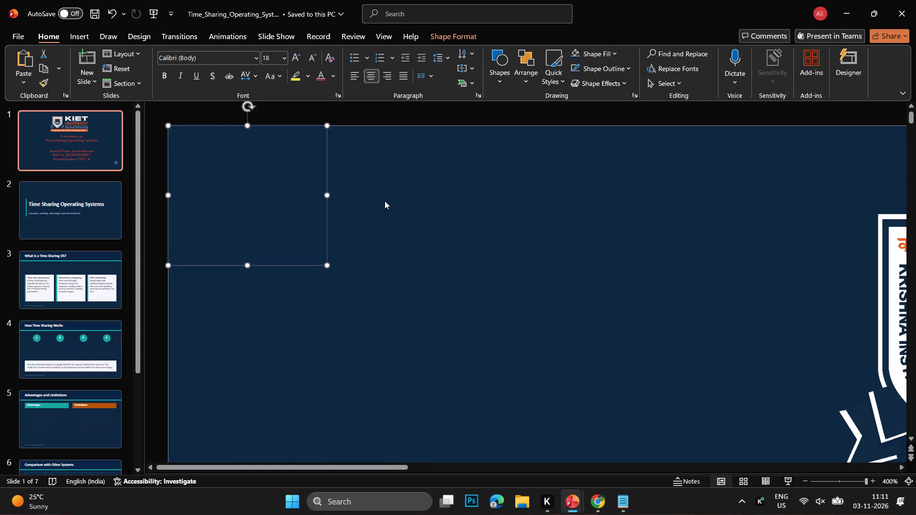
left_click(385, 201)
Examine the title slide at different zoom levels, checking the masked corner and the home icon near the lower-right corner.
scroll(385, 201, "down", 8, "ctrl")
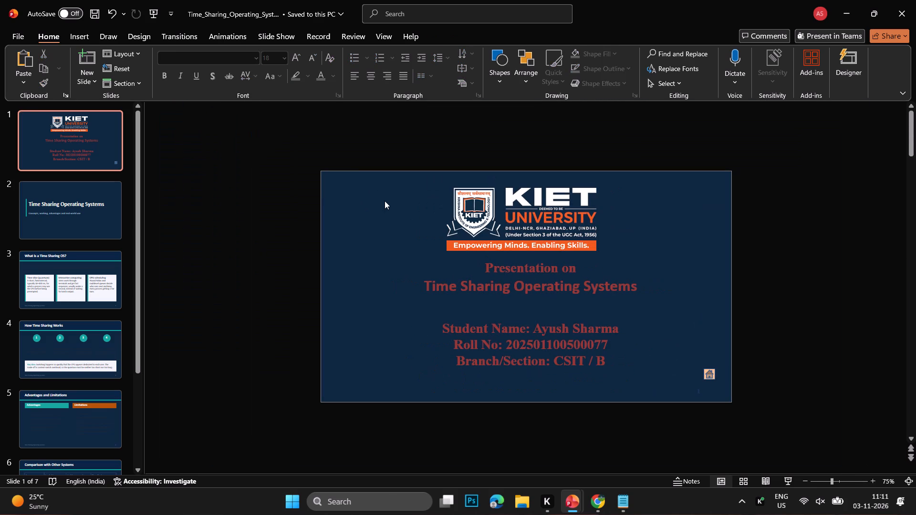
scroll(385, 201, "up", 1, "ctrl")
scroll(333, 211, "down", 2, "ctrl")
scroll(389, 252, "up", 1, "ctrl")
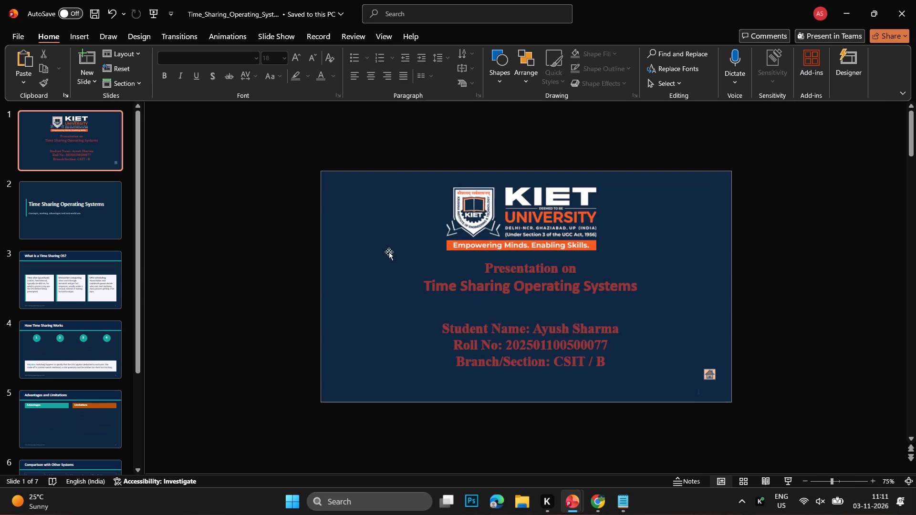
left_click(711, 371)
scroll(711, 371, "up", 6, "ctrl")
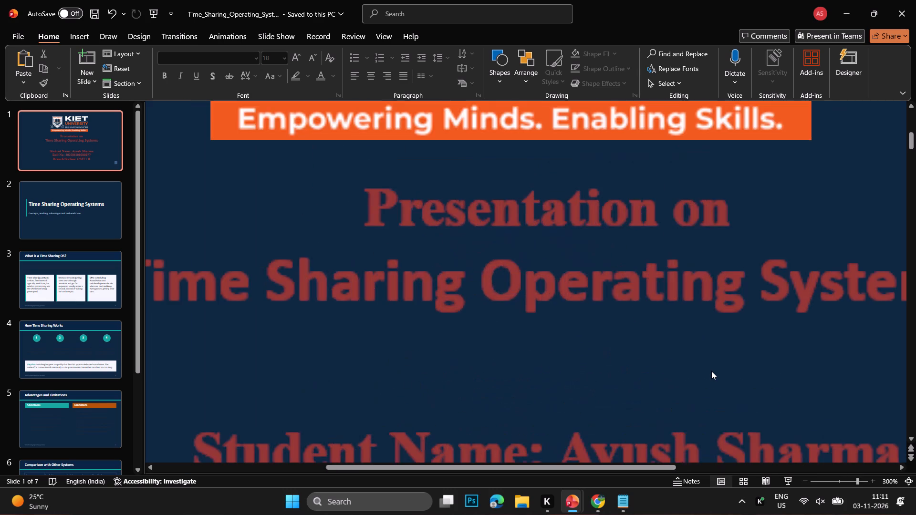
scroll(711, 371, "left", 4)
scroll(711, 371, "down", 6)
scroll(711, 371, "down", 1, "ctrl")
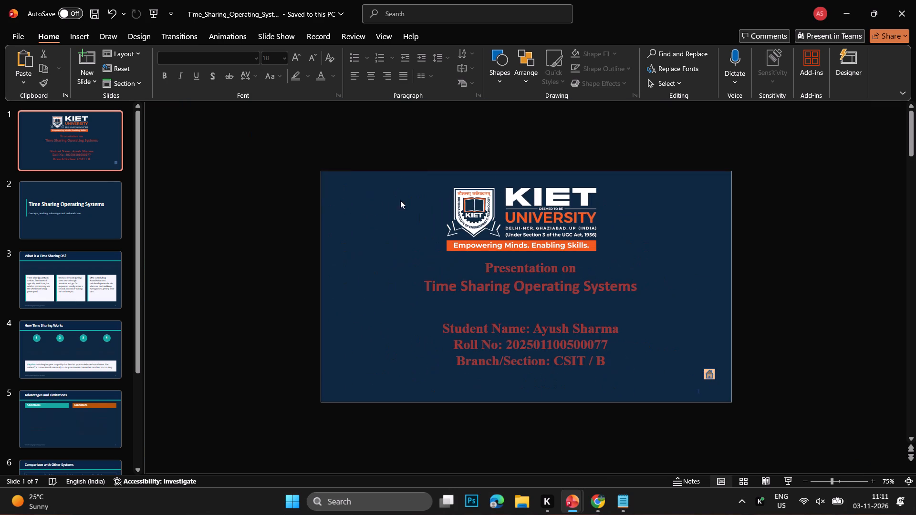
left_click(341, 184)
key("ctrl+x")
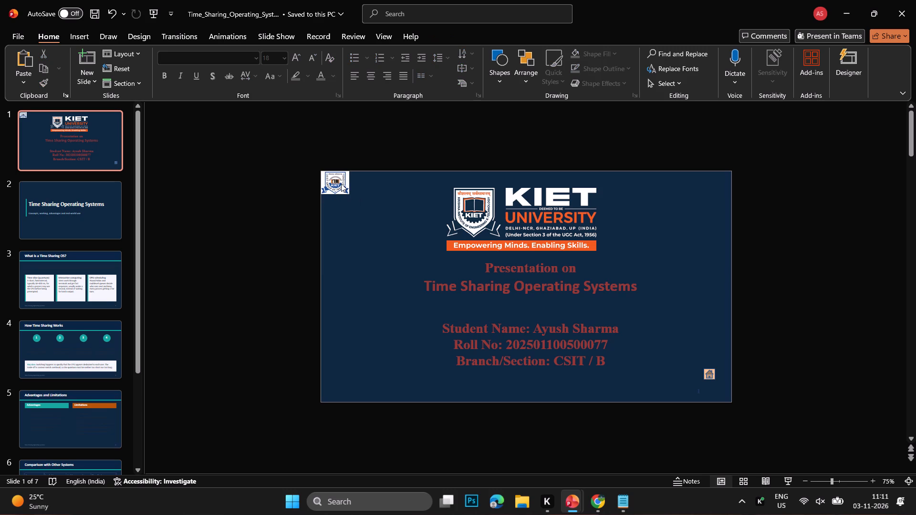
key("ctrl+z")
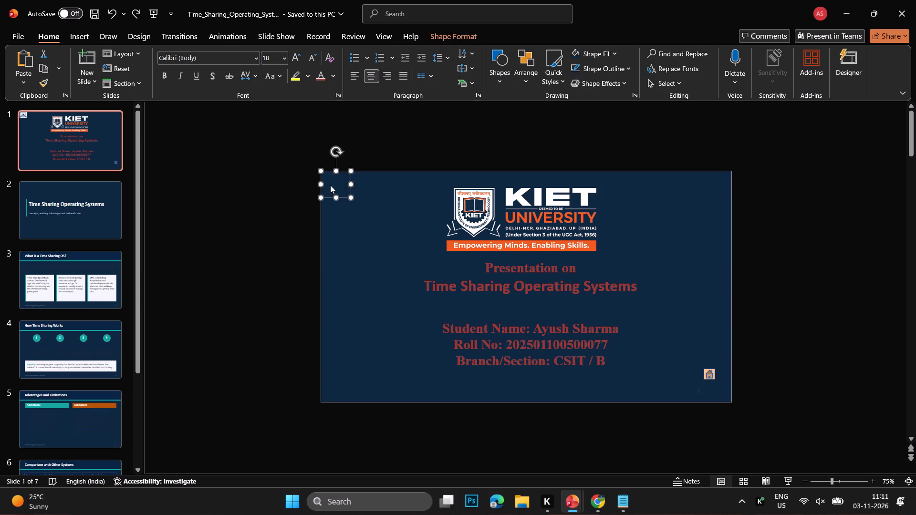
Copy the navy corner rectangle and place the duplicate over the home icon near the title slide's lower-right corner.
key("ctrl+c")
left_click(681, 365)
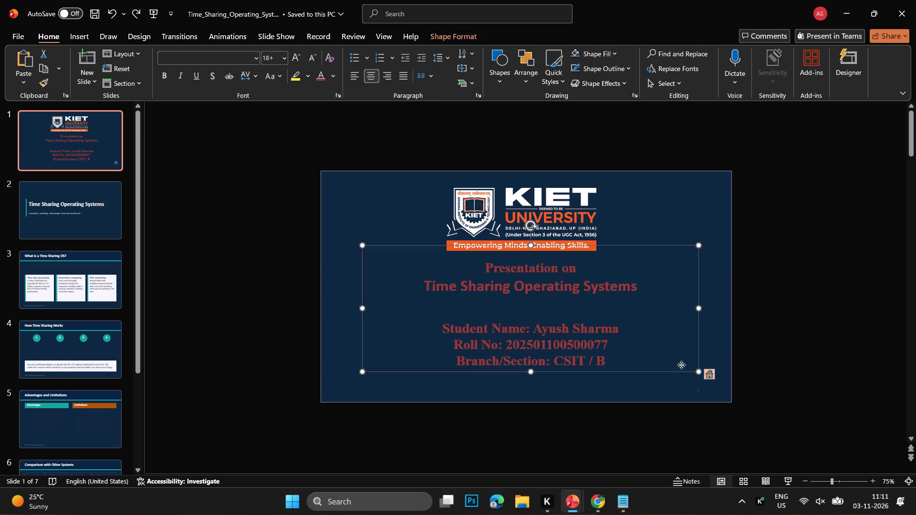
left_click(678, 381)
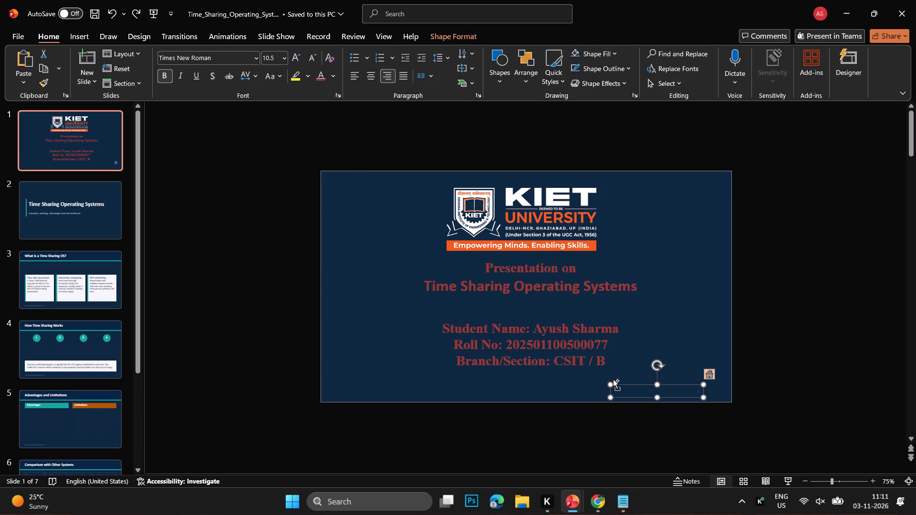
key("ctrl+v")
left_click_drag(346, 190, 488, 255)
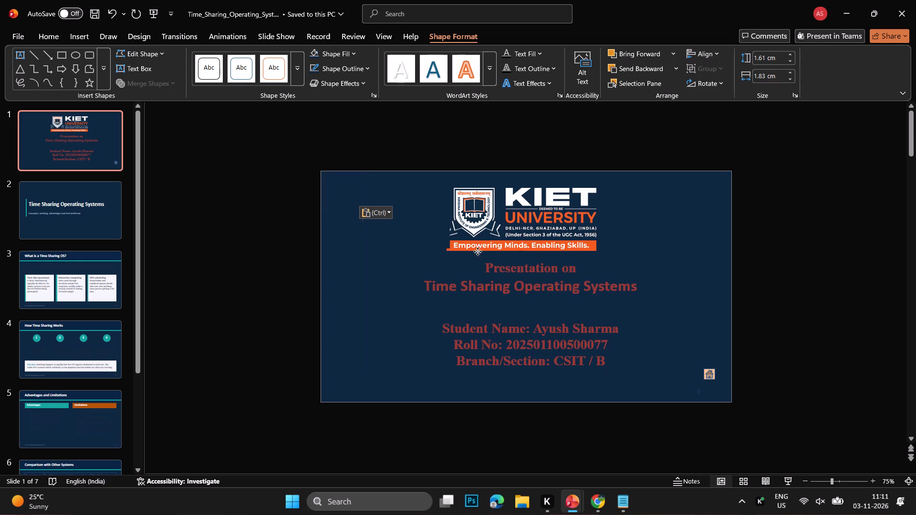
left_click_drag(488, 255, 708, 374)
left_click(674, 345)
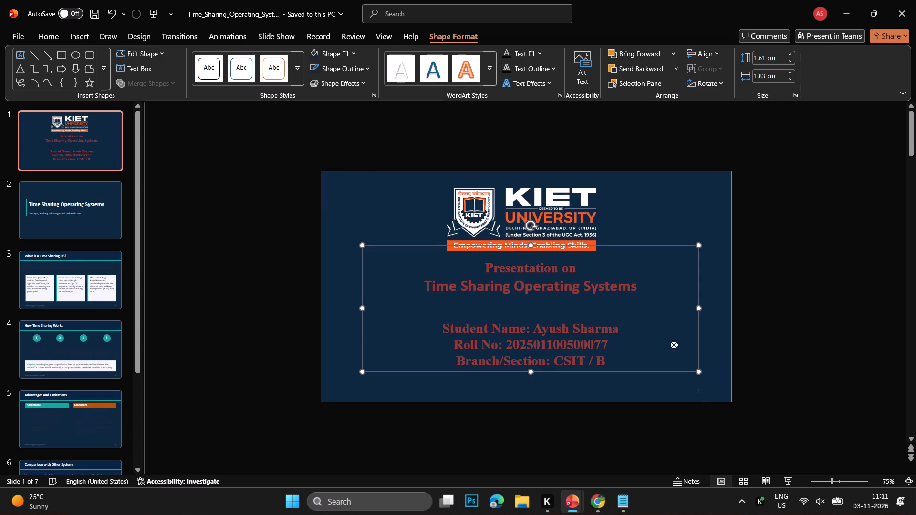
Delete the slide number from the placeholder near the title slide's lower-right corner.
left_click(698, 393)
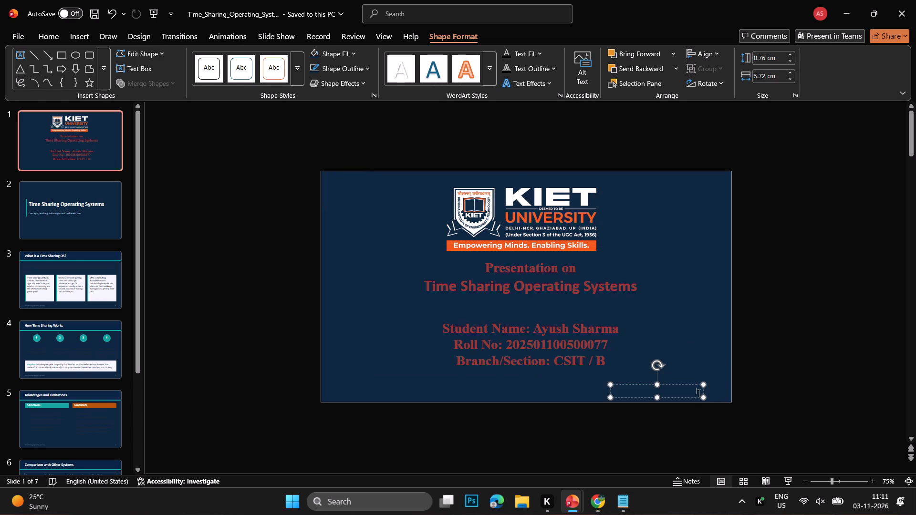
key("Delete")
Shift the text box with the title and student details slightly left so it is horizontally centred on the slide.
left_click(670, 333)
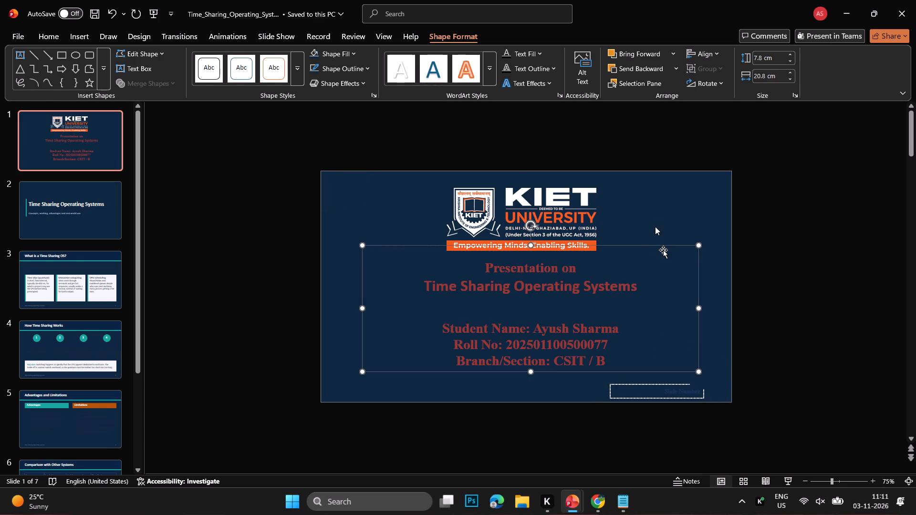
left_click_drag(420, 264, 423, 260)
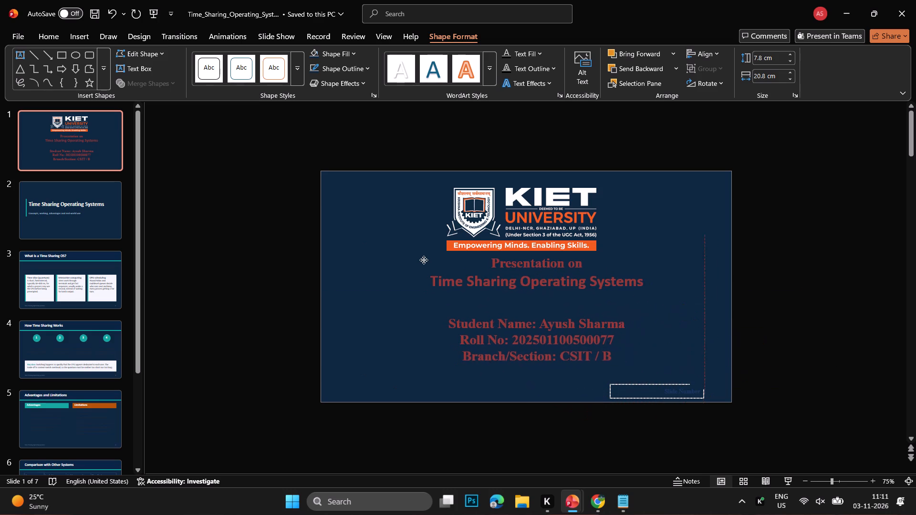
left_click_drag(423, 260, 413, 259)
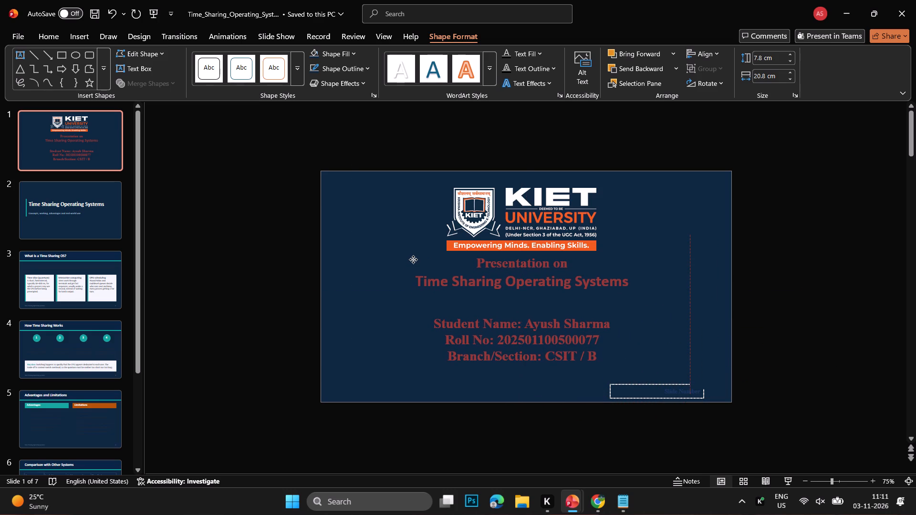
left_click_drag(413, 259, 415, 261)
left_click(416, 268)
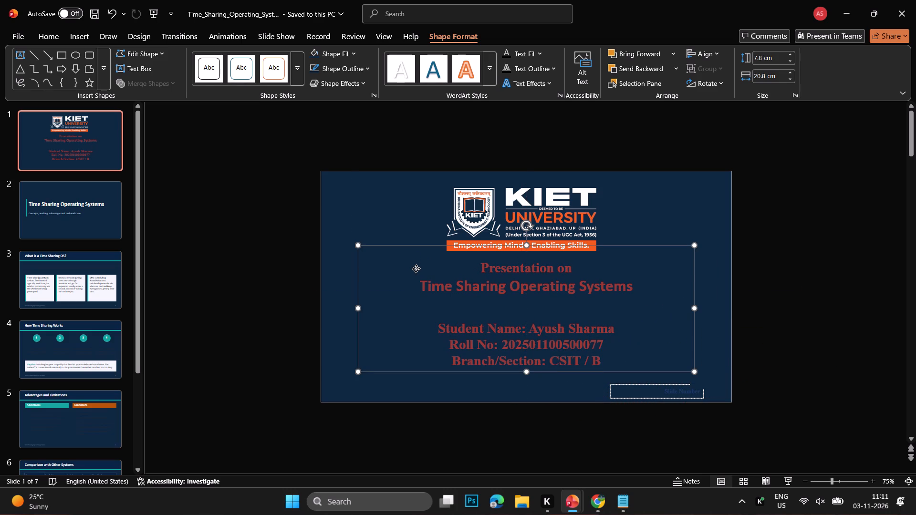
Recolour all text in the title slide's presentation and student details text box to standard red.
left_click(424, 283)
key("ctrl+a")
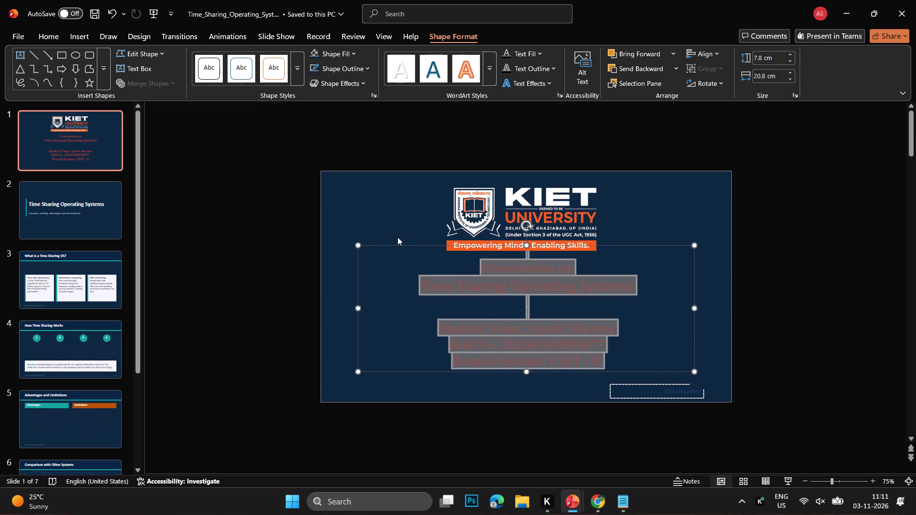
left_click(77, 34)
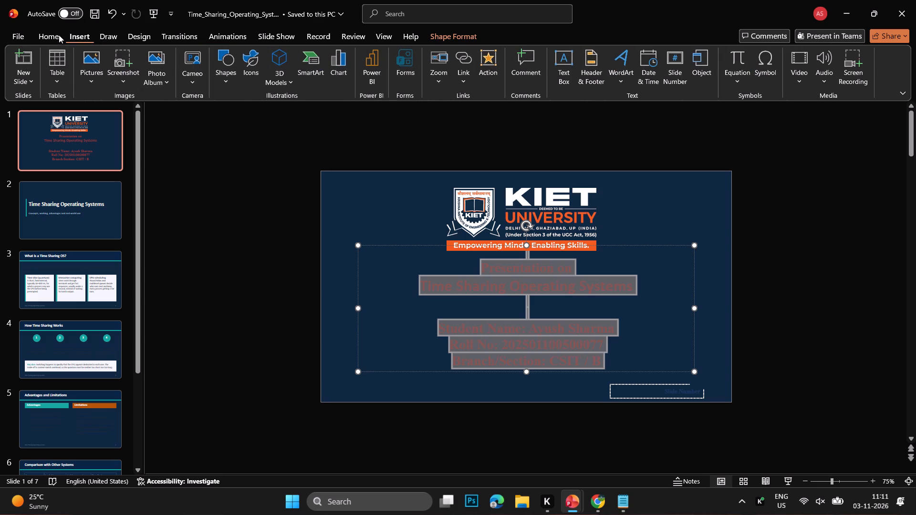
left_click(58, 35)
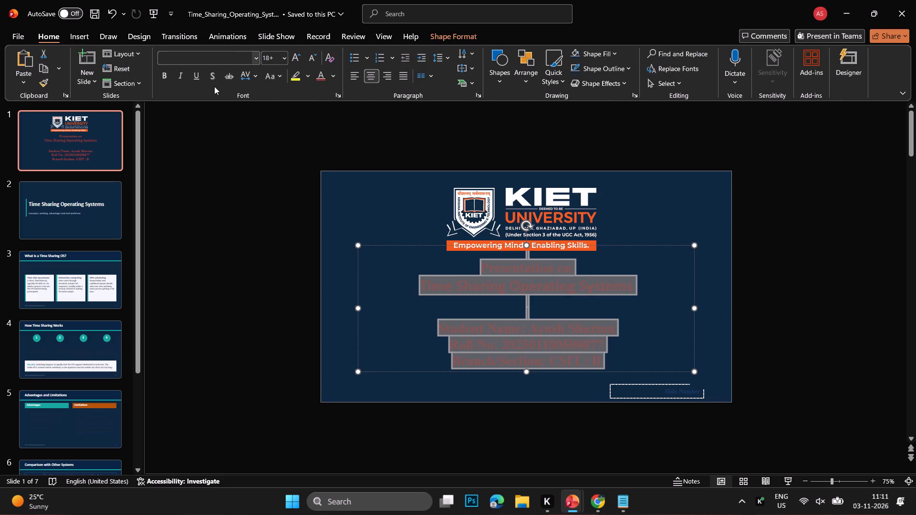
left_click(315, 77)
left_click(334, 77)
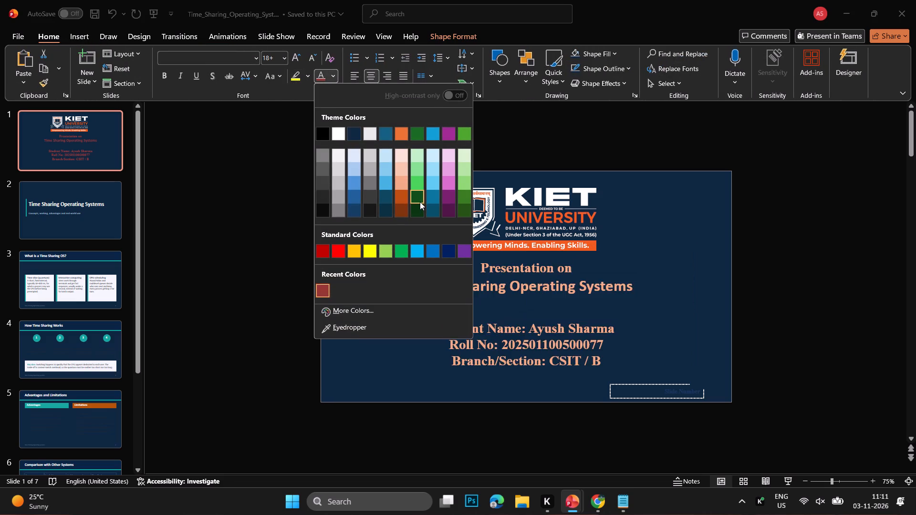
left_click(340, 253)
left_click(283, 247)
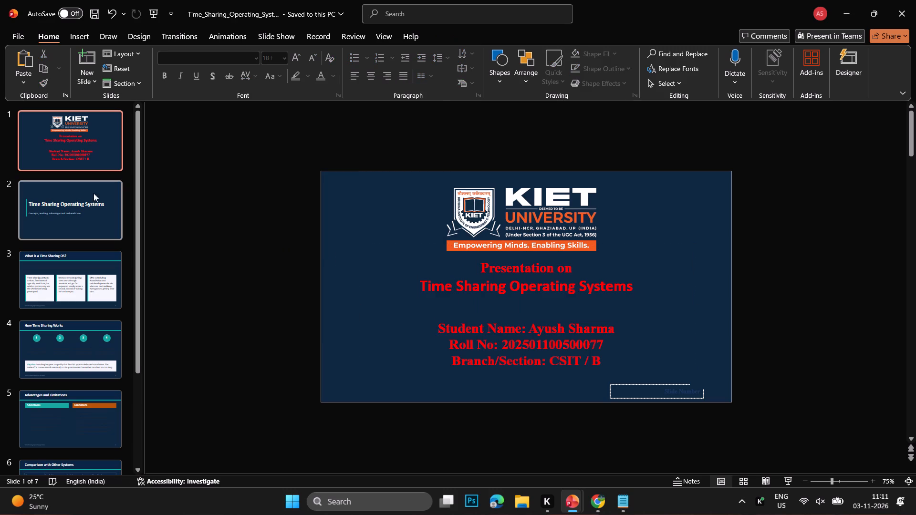
Compare with slide 2 and set all text in the title slide's presentation and student details box to white.
left_click(70, 185)
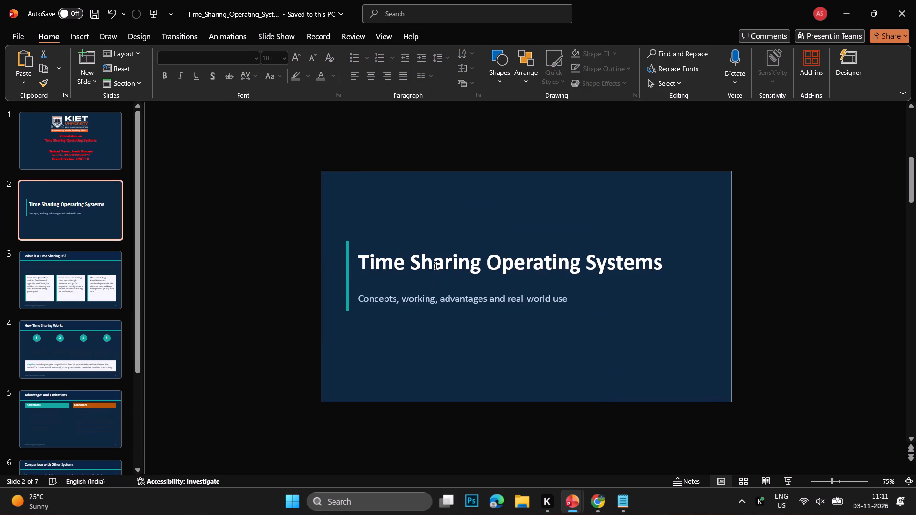
left_click(98, 154)
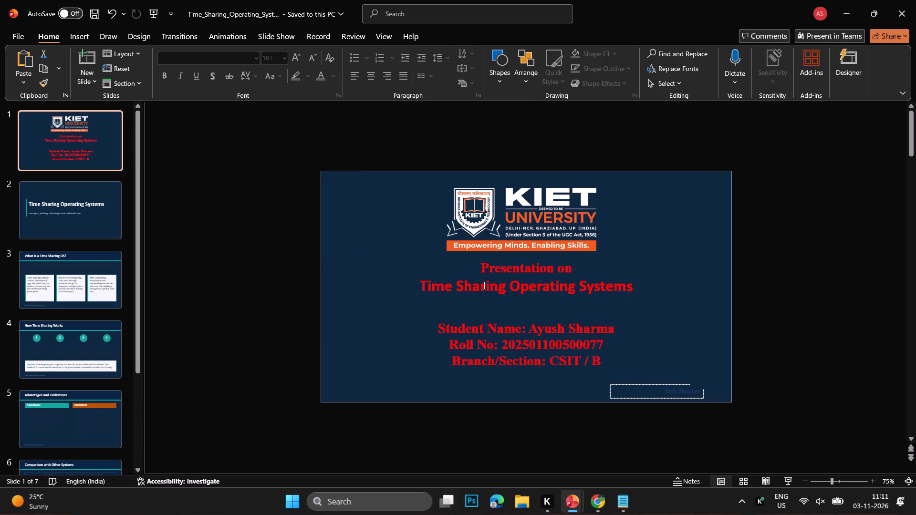
left_click(484, 286)
key("ctrl+a")
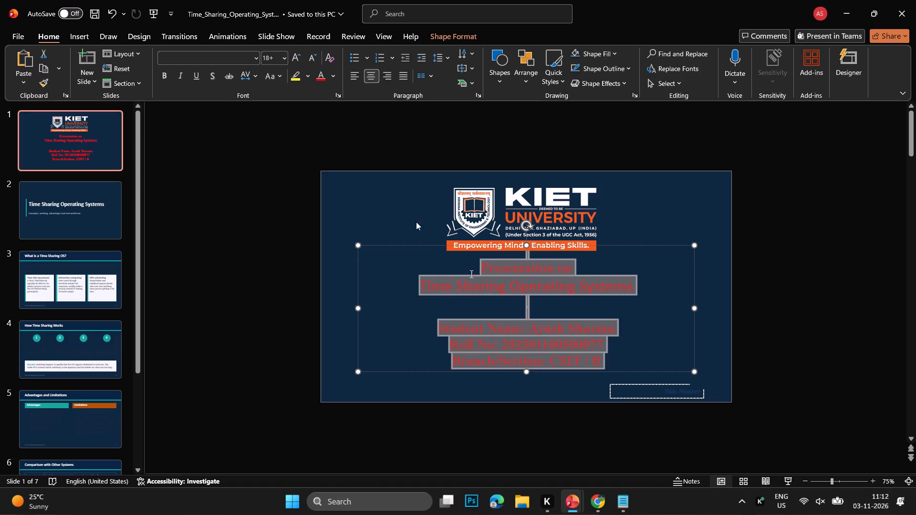
left_click(334, 76)
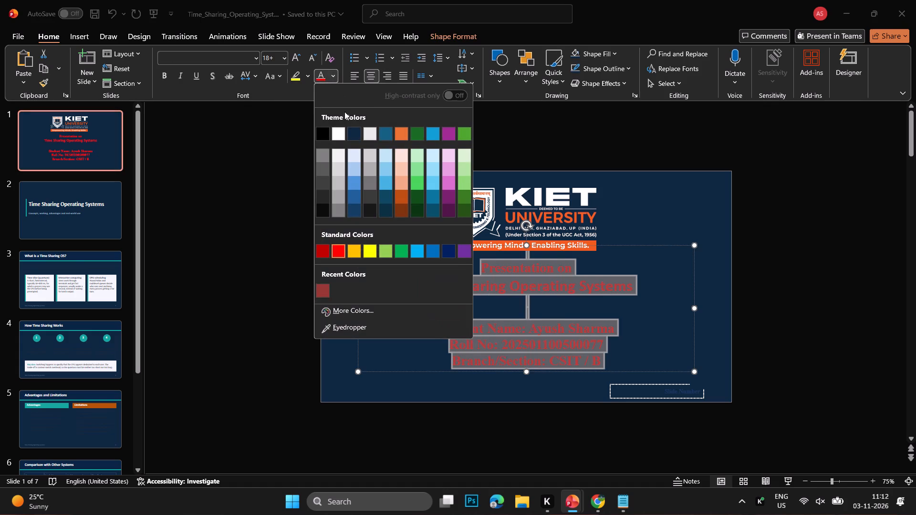
left_click(341, 133)
left_click(219, 169)
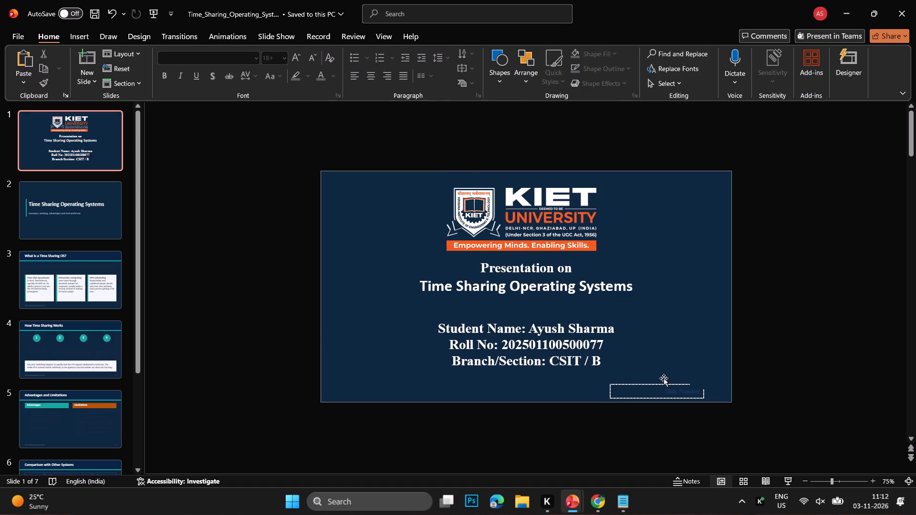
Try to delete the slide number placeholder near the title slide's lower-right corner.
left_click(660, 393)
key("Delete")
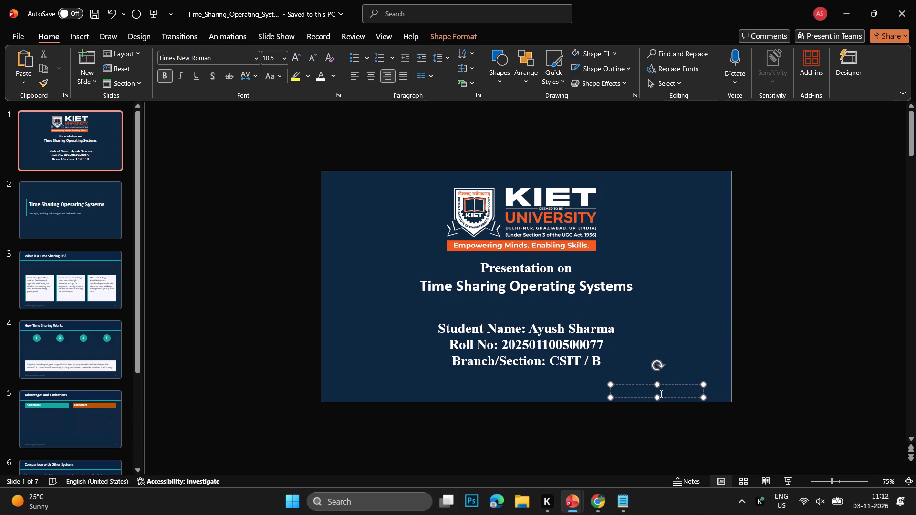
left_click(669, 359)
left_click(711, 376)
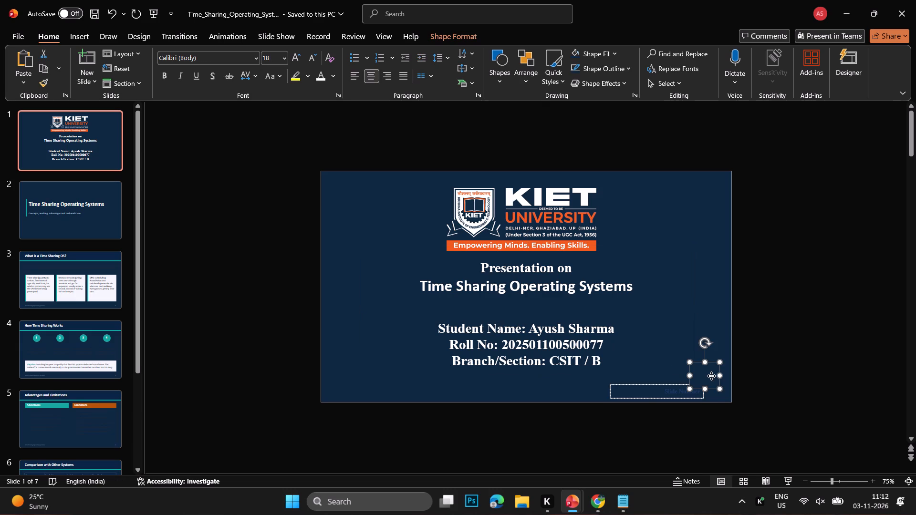
Shift the text box with the title and student details slightly right on the title slide.
left_click(618, 370)
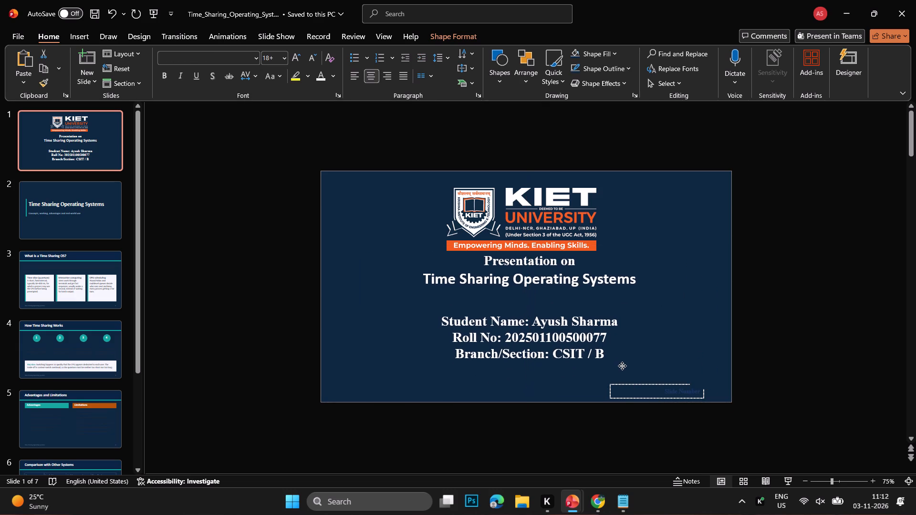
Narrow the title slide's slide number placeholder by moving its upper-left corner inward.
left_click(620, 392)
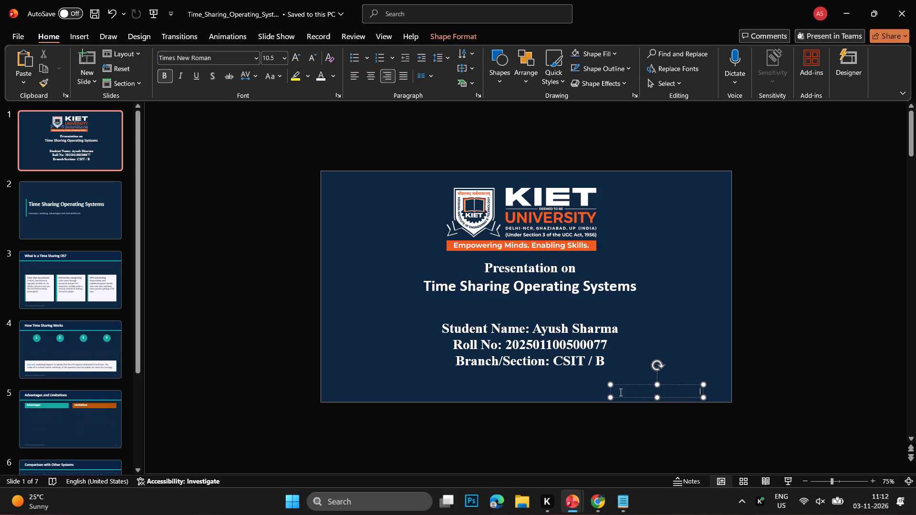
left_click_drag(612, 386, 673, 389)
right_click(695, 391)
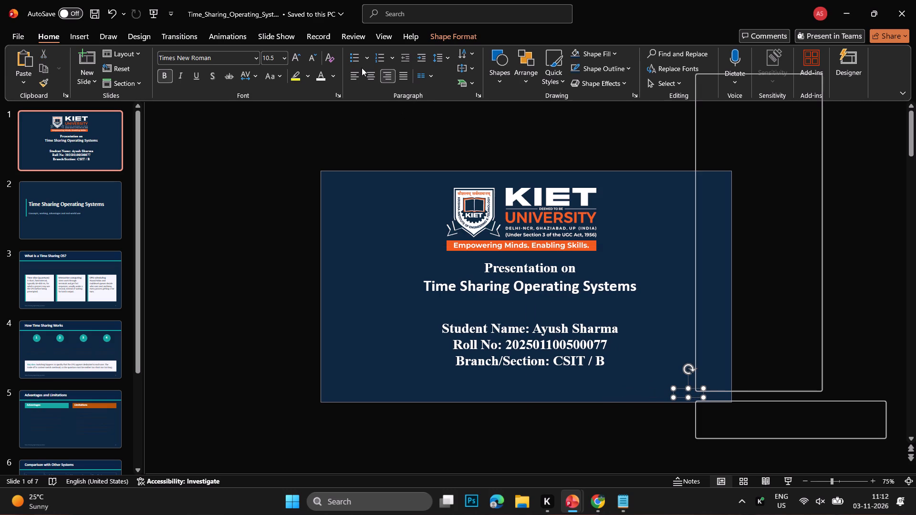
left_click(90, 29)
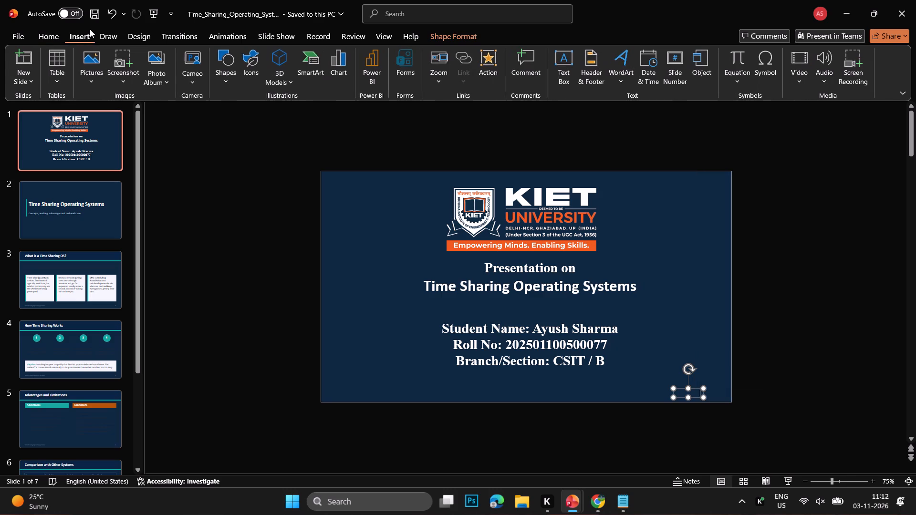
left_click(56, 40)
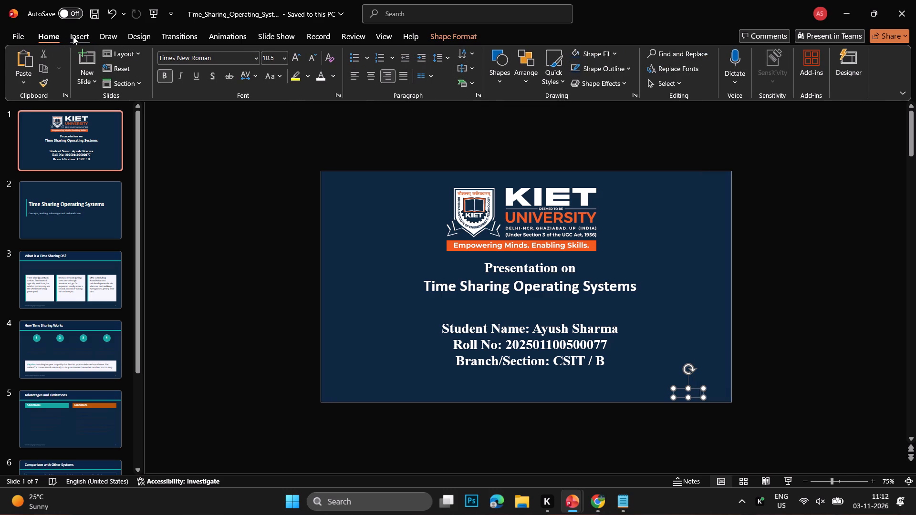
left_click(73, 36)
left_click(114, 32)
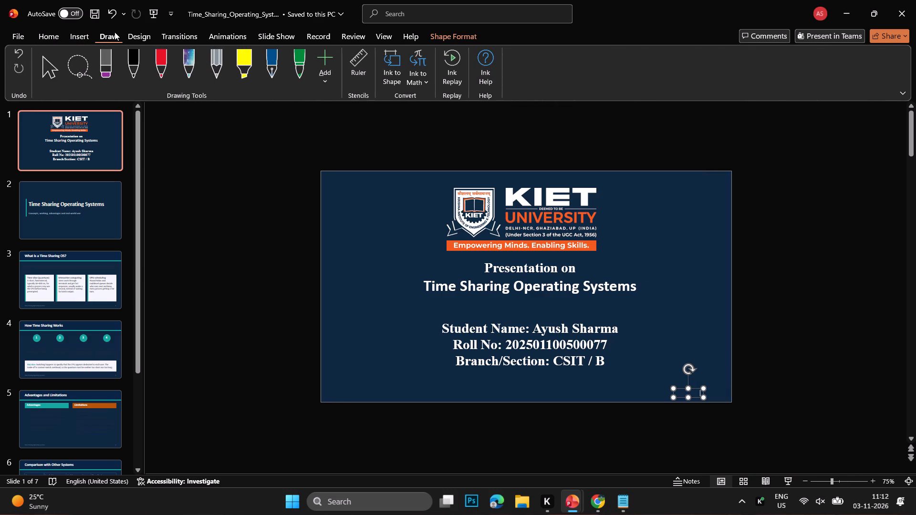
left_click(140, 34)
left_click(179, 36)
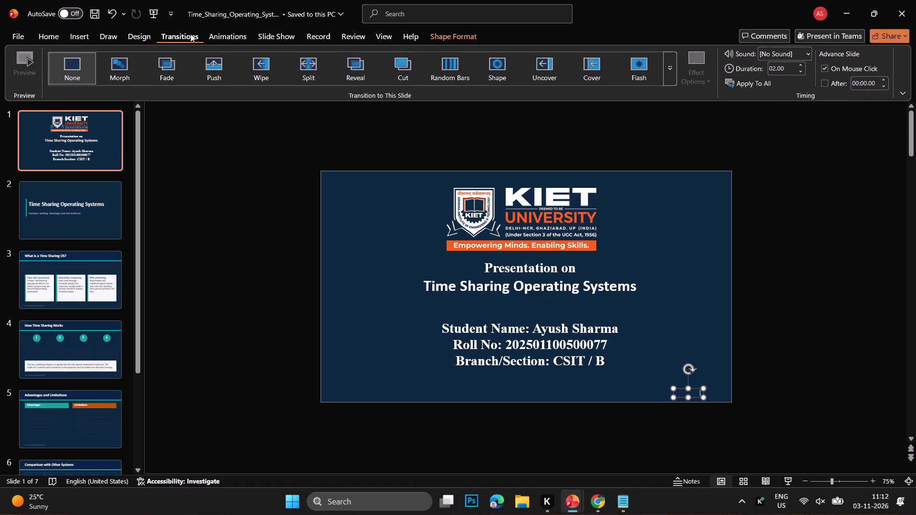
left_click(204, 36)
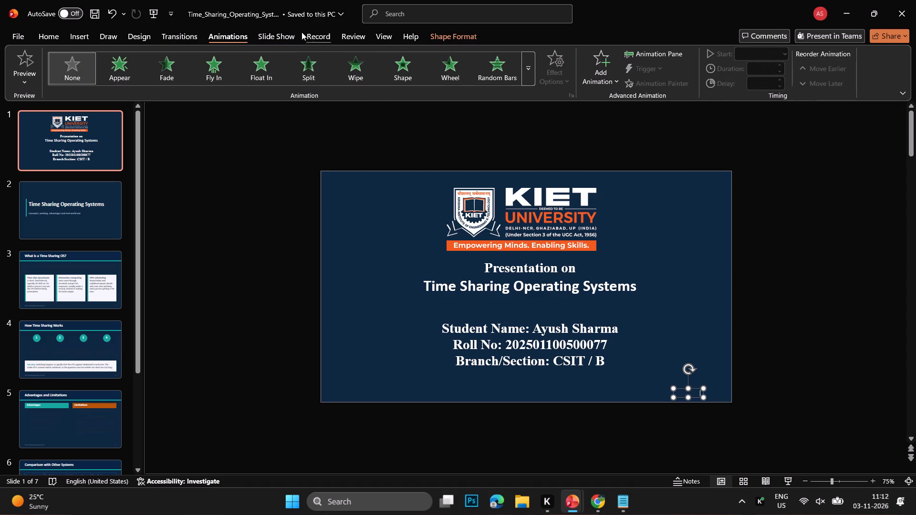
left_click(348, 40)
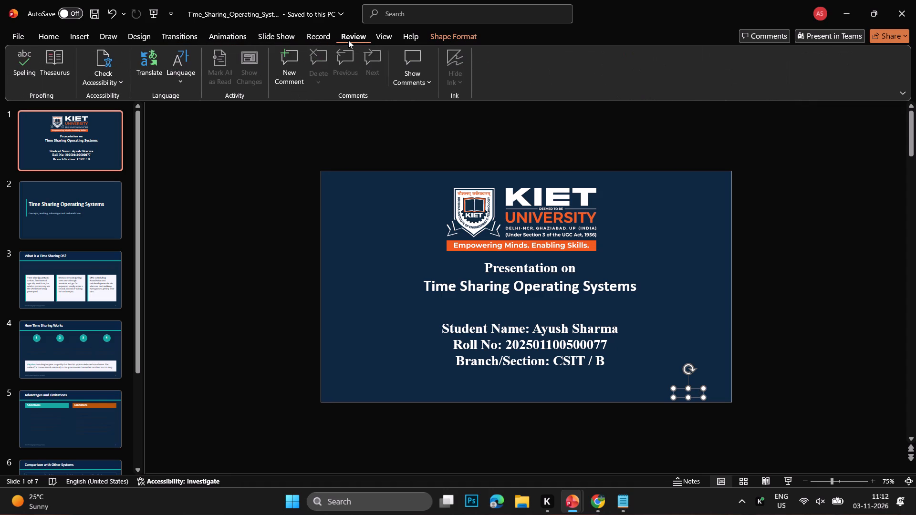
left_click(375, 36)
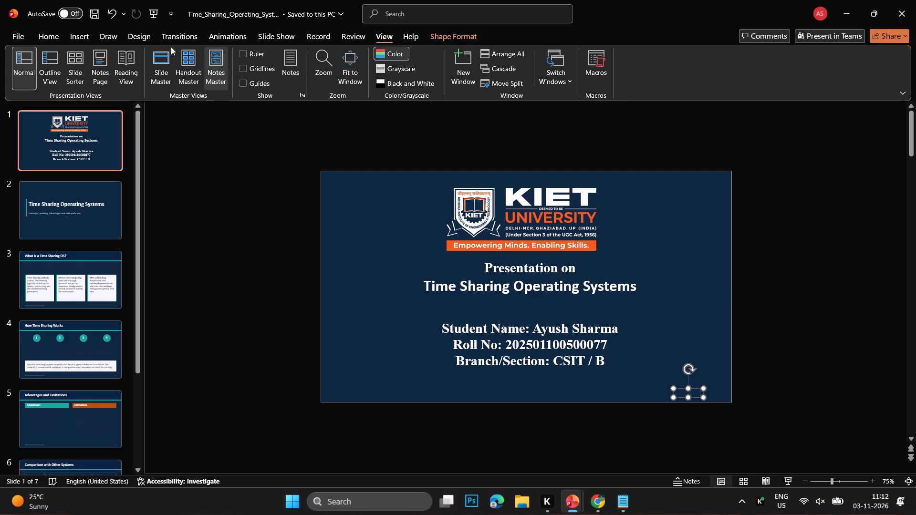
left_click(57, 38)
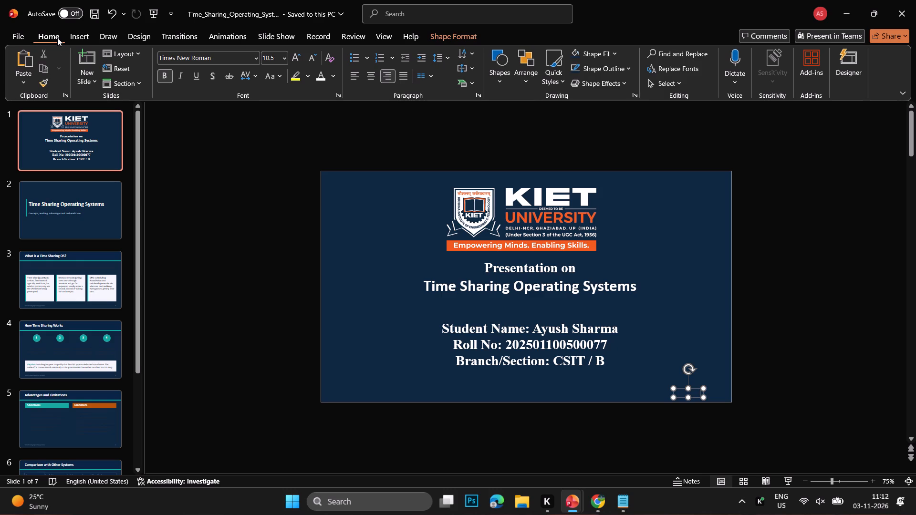
Turn off the slide number in the Header and Footer settings and apply this to all slides.
left_click(75, 36)
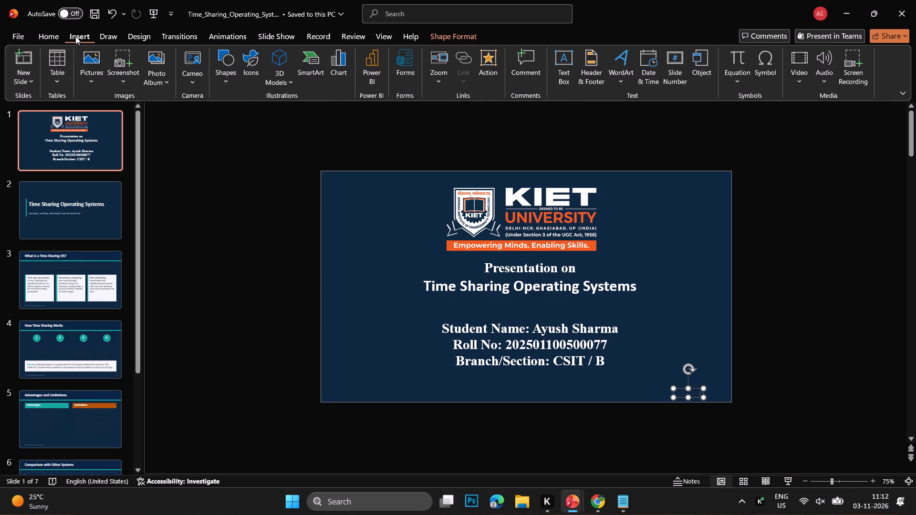
left_click(585, 54)
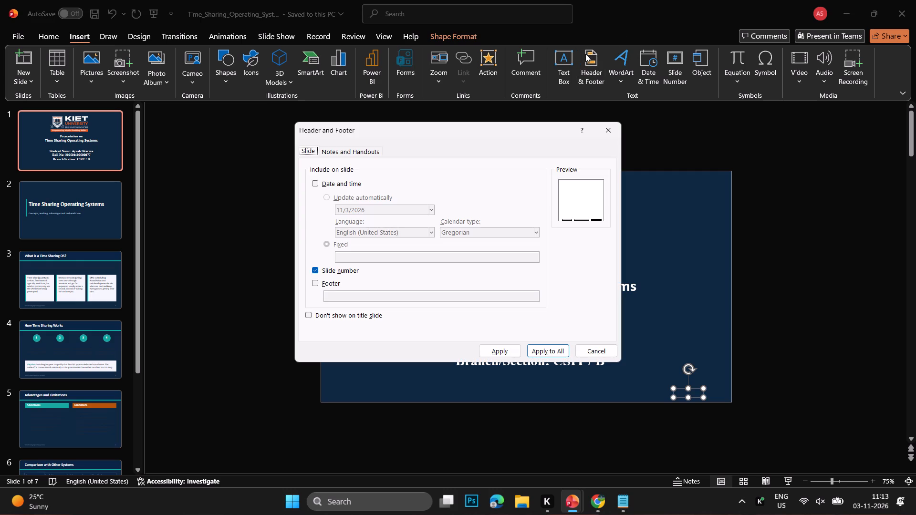
left_click(316, 272)
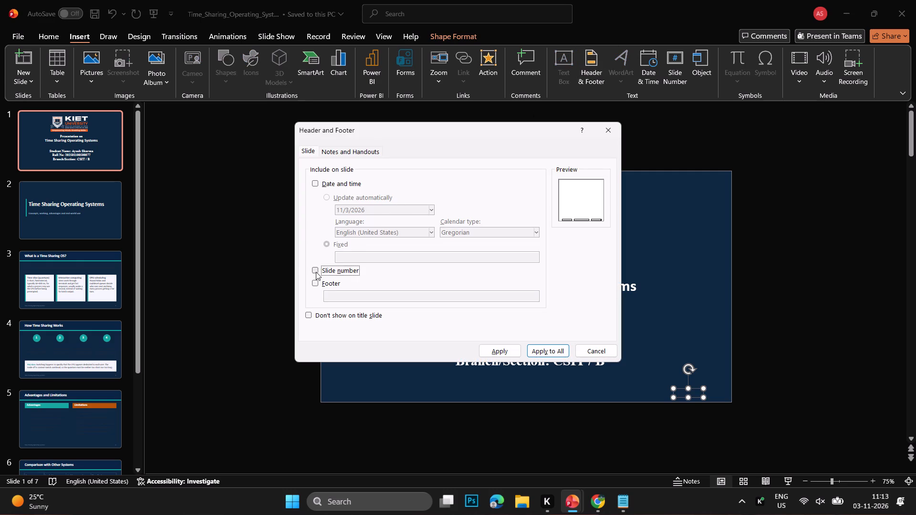
left_click(544, 349)
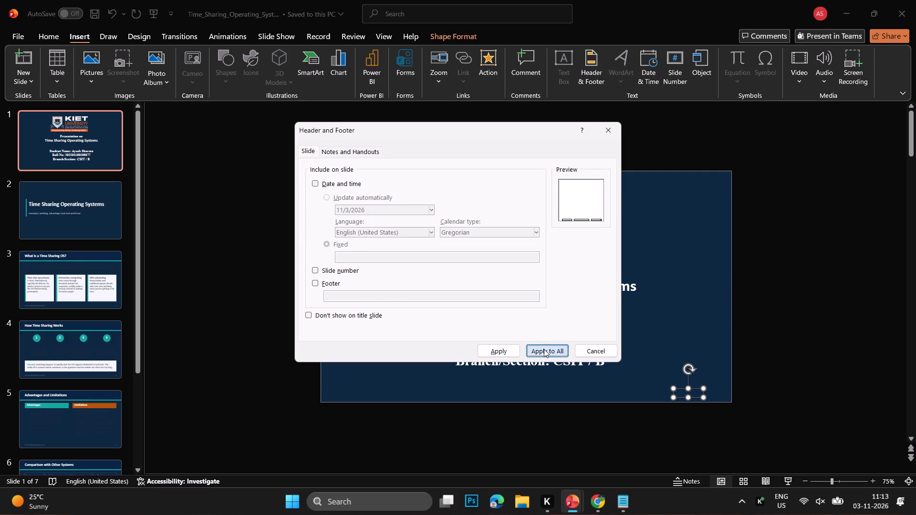
Set the font size of slide 2's subtitle "Concepts, working, advantages and real-world use" to 32.
left_click(79, 199)
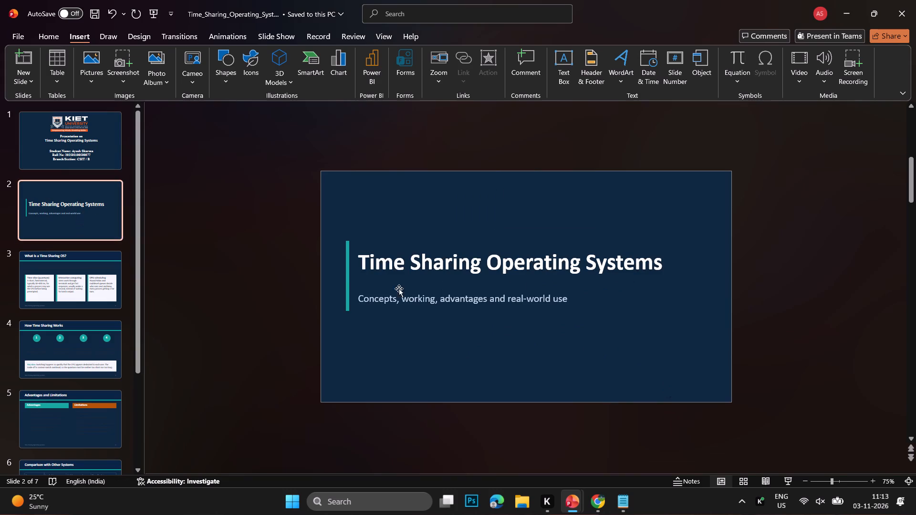
left_click(428, 302)
key("ctrl+a")
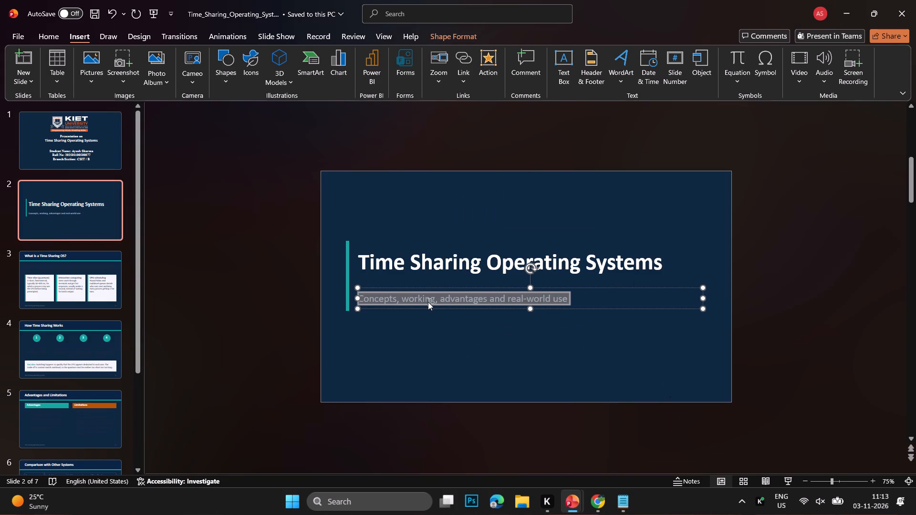
left_click(46, 34)
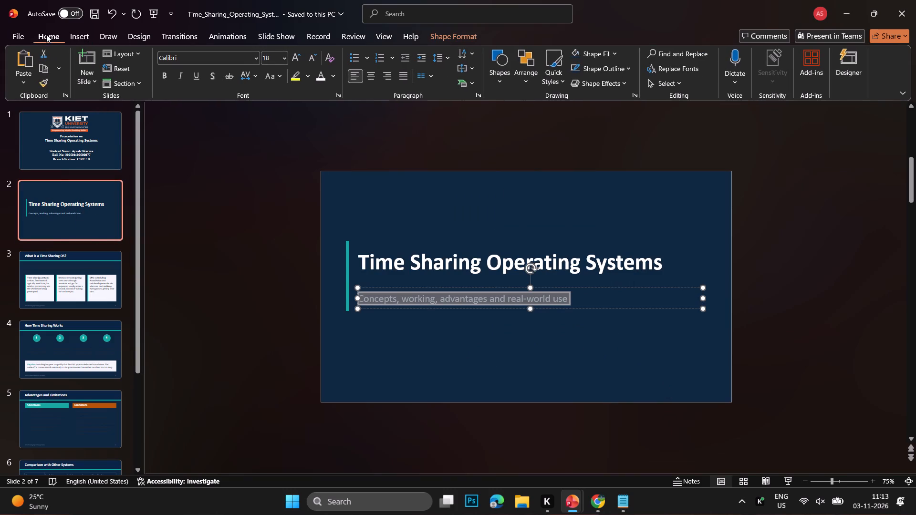
left_click(281, 54)
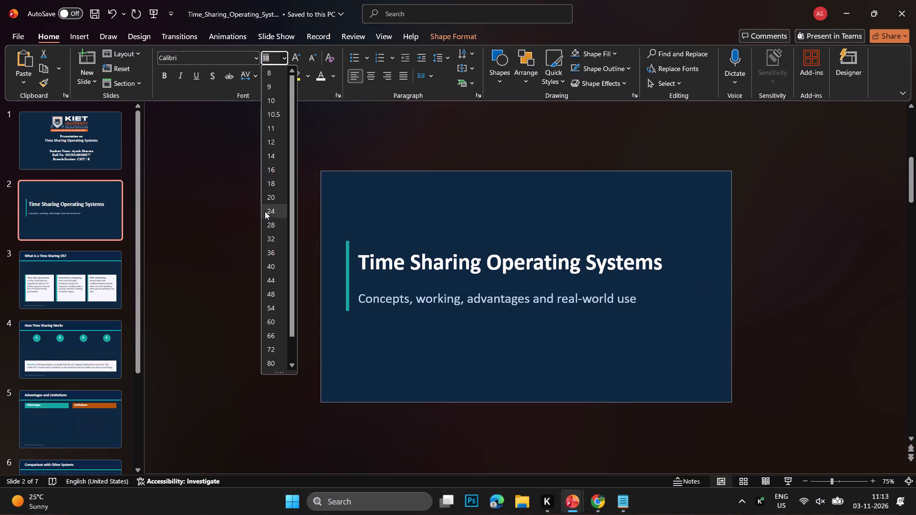
left_click(278, 234)
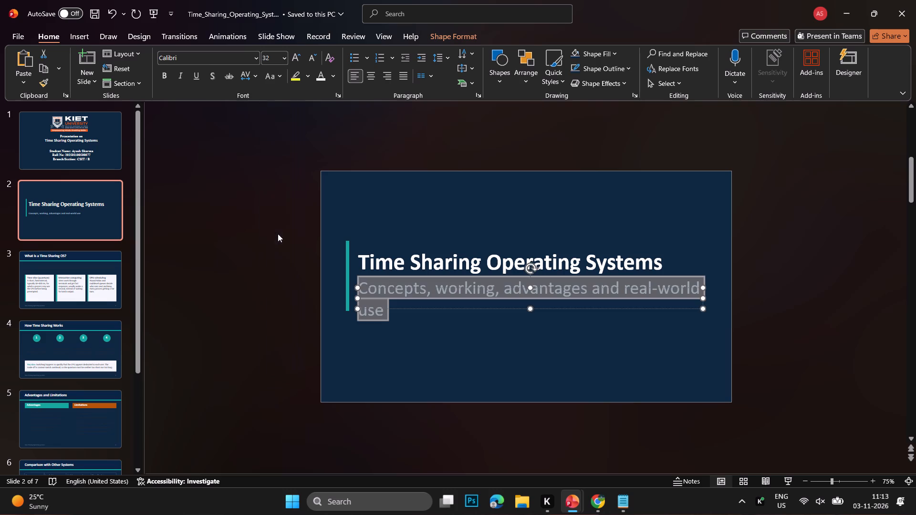
Set the font size of slide 2's title "Time Sharing Operating Systems" to 48.
left_click(419, 258)
key("ctrl+a")
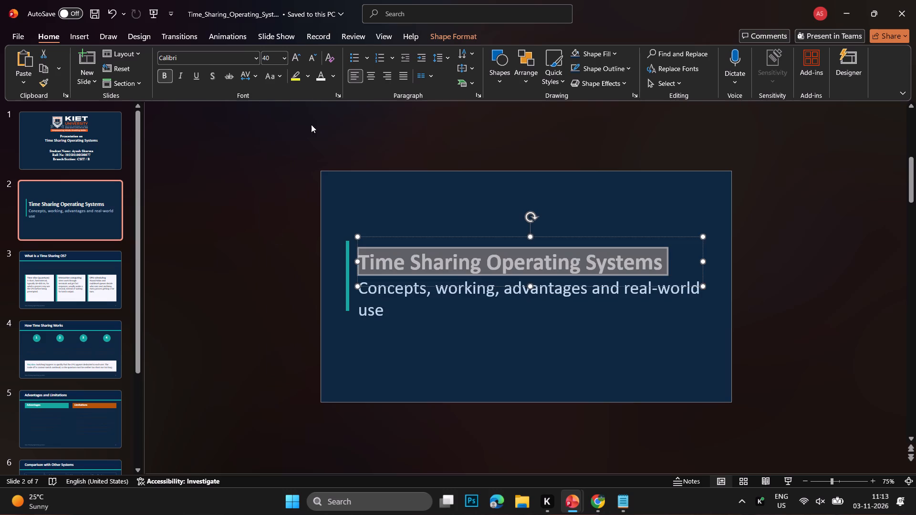
left_click(283, 53)
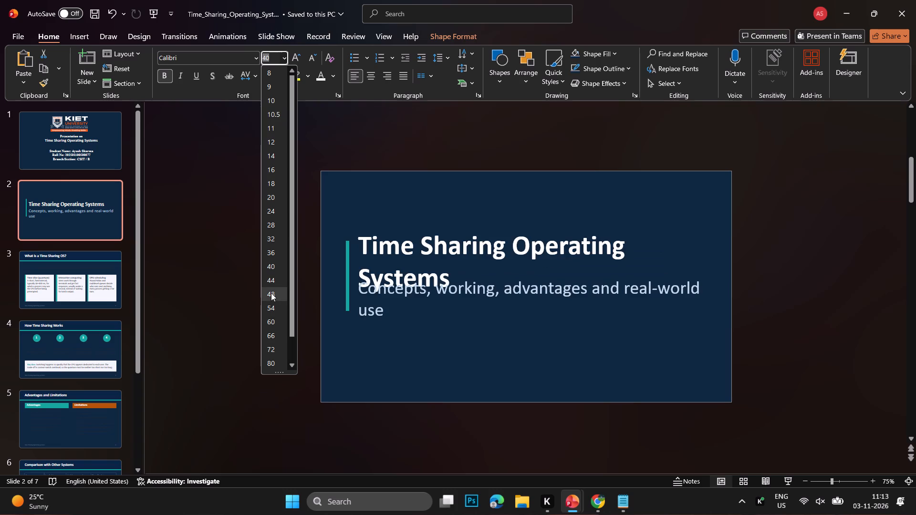
left_click(271, 293)
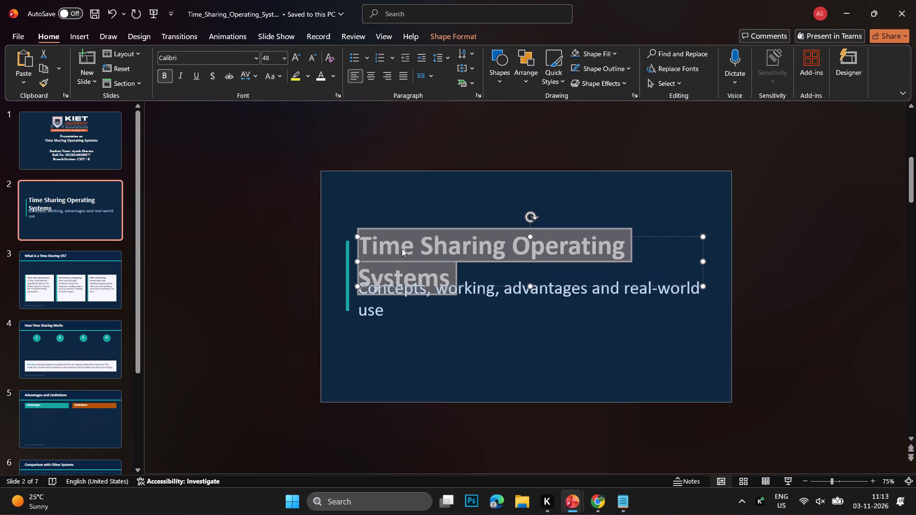
Move slide 2's title slightly up and its subtitle slightly down to separate the two text boxes.
left_click(605, 193)
left_click(578, 237)
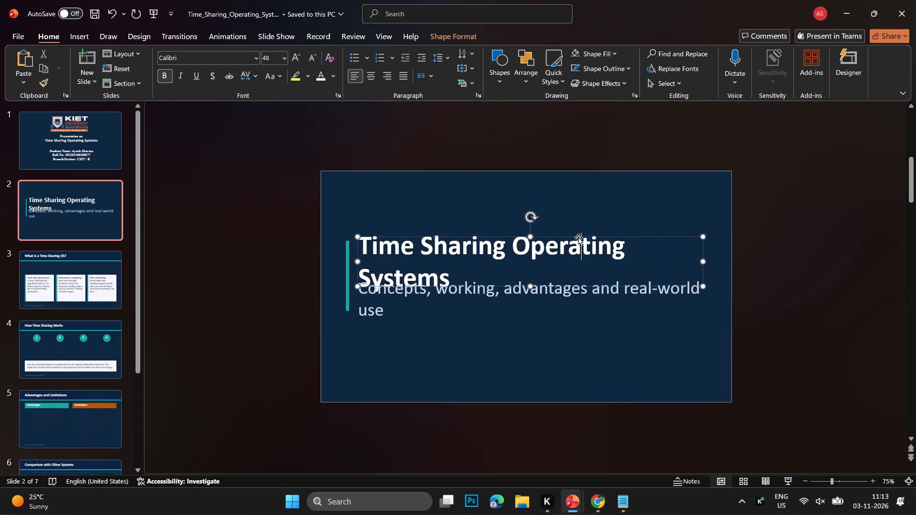
left_click_drag(590, 237, 588, 227)
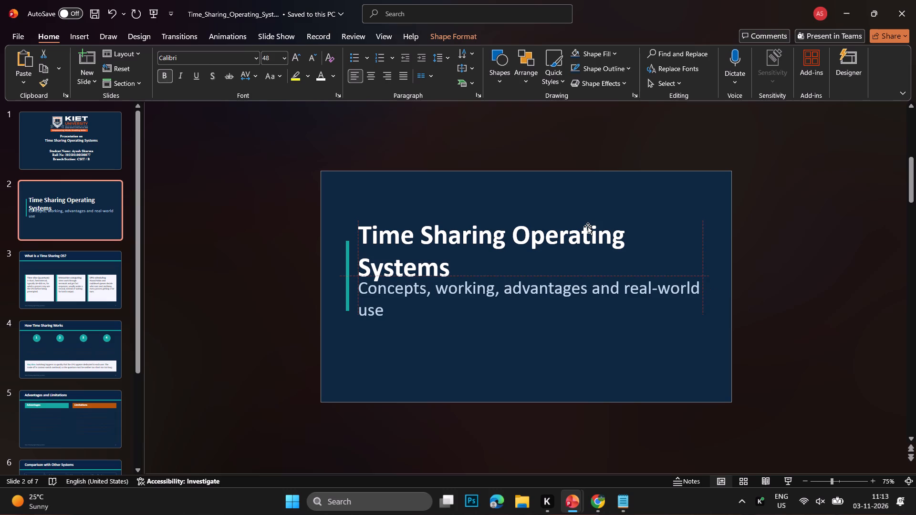
left_click(580, 285)
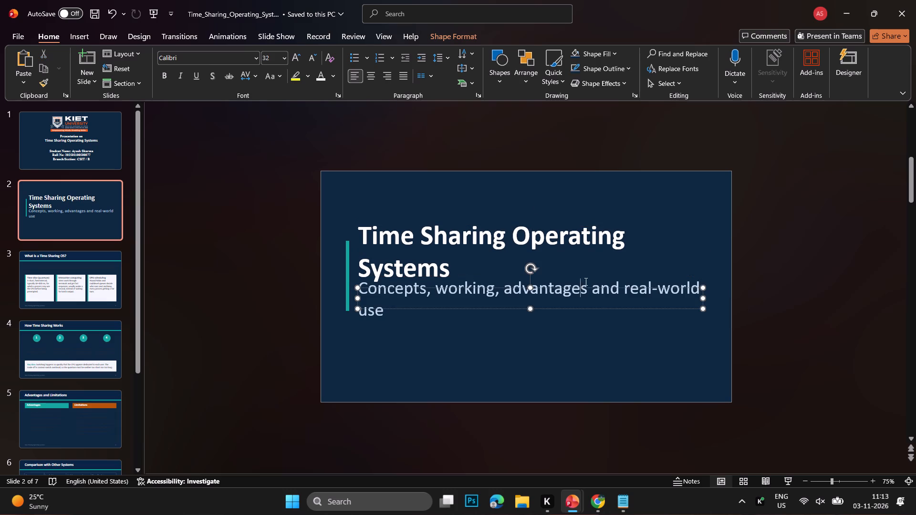
left_click_drag(586, 287, 586, 296)
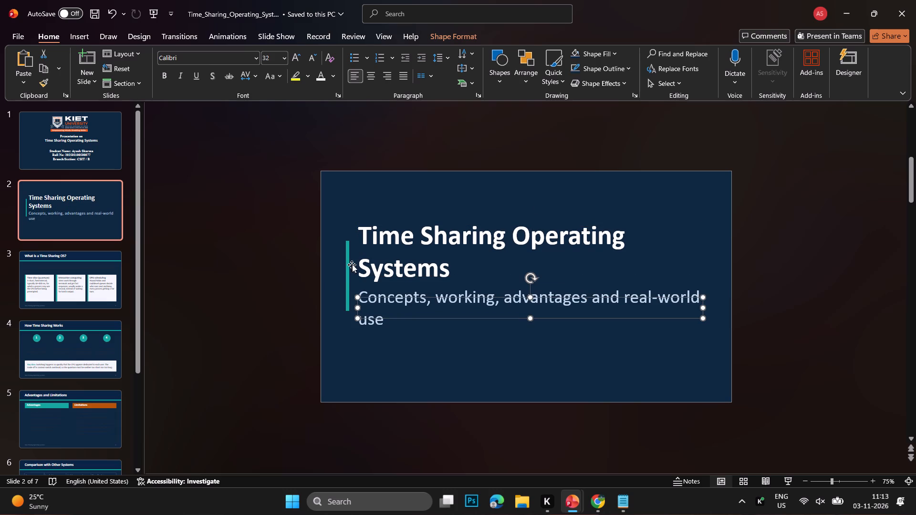
Lengthen slide 2's teal vertical bar at both ends to span the full height of the title and subtitle.
left_click(347, 264)
left_click_drag(345, 238, 345, 225)
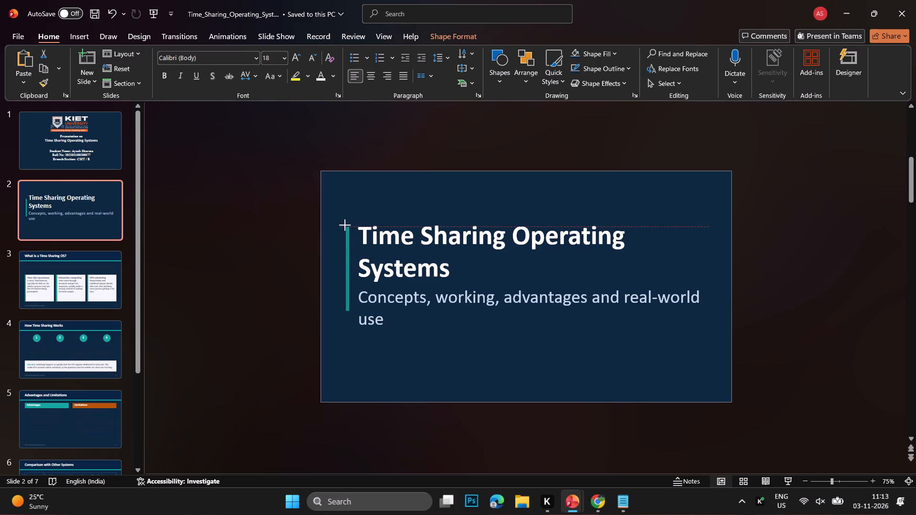
left_click_drag(345, 225, 344, 218)
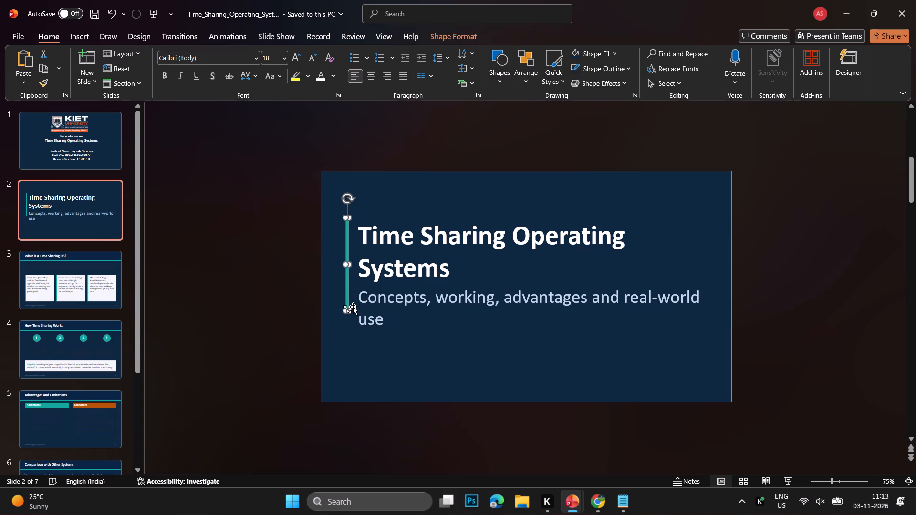
left_click_drag(347, 309, 347, 334)
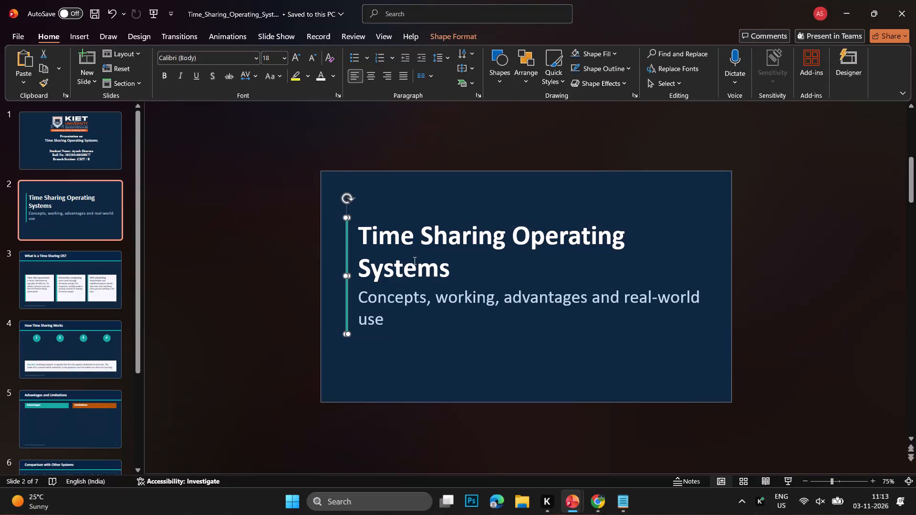
Set the font size of slide 2's subtitle "Concepts, working, advantages and real-world use" to 28.
left_click(413, 260)
left_click(387, 297)
key("ctrl+a")
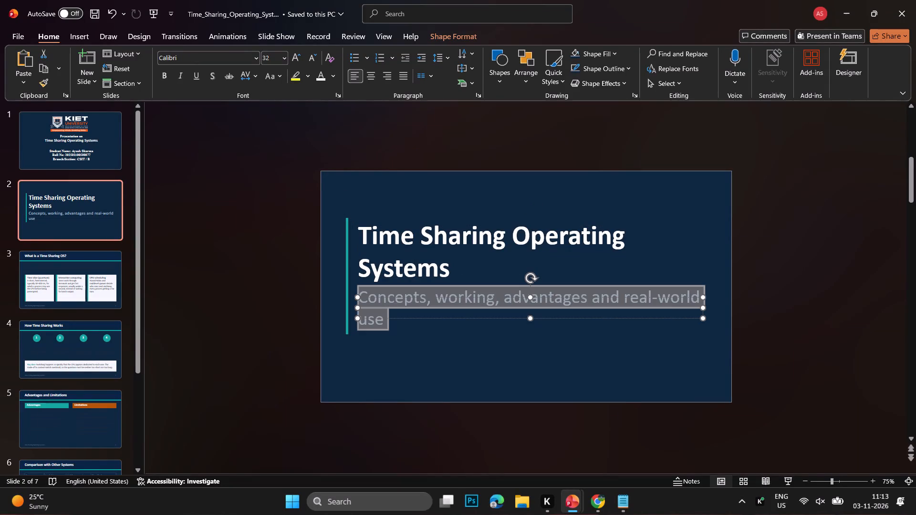
left_click(281, 56)
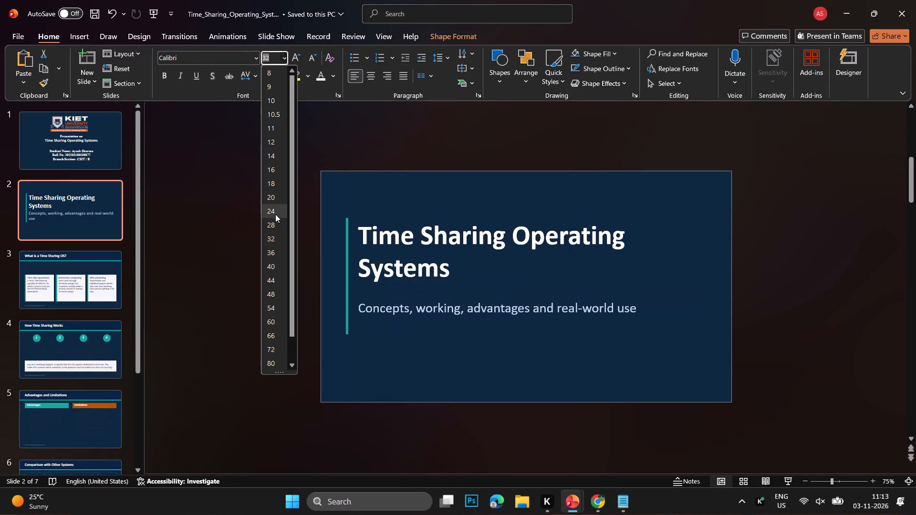
left_click(273, 224)
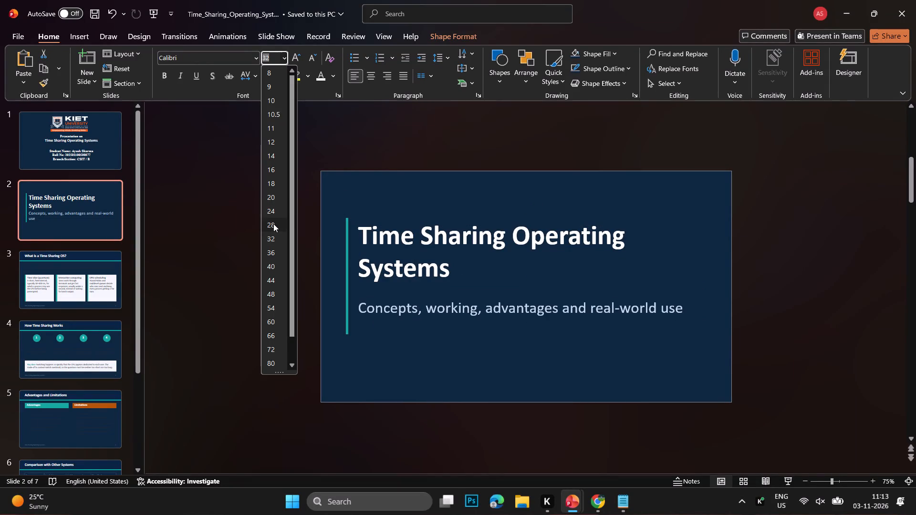
left_click(253, 279)
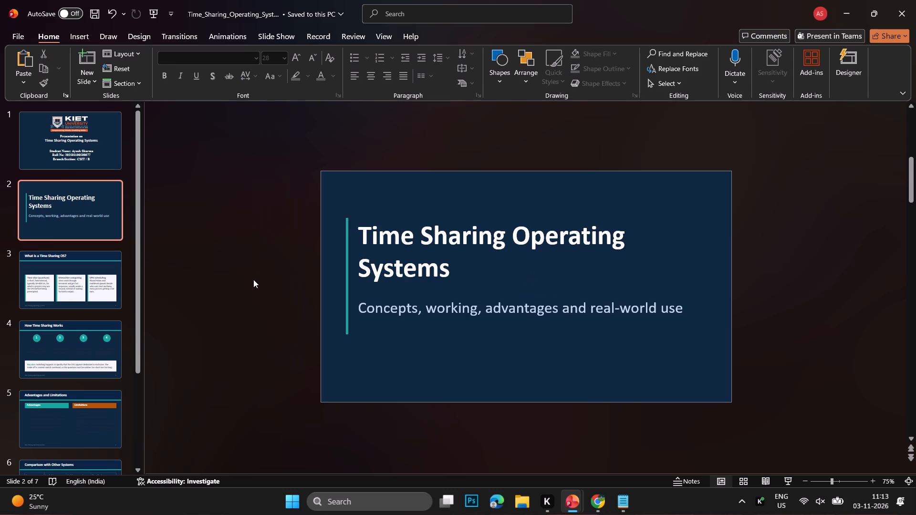
Colour the introductory paragraph above the three cards on slide 3 "What is a Time Sharing OS?" white.
left_click(48, 273)
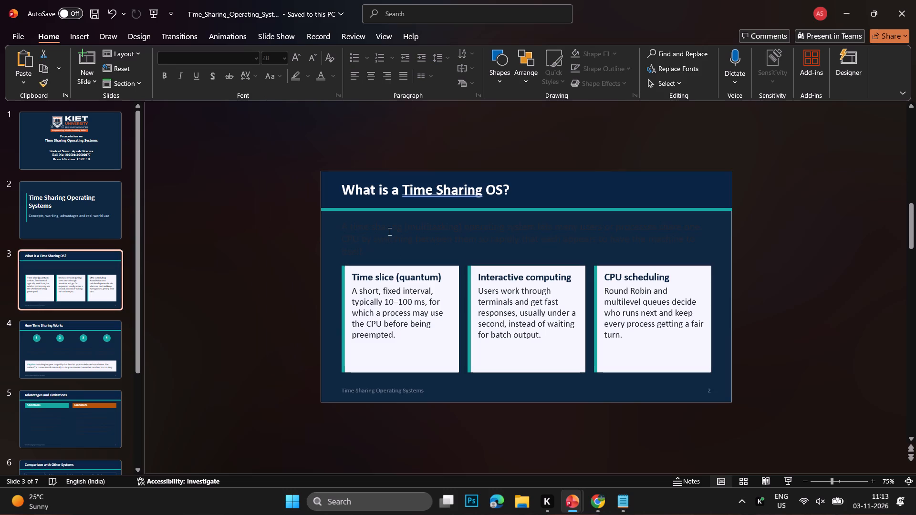
left_click(367, 230)
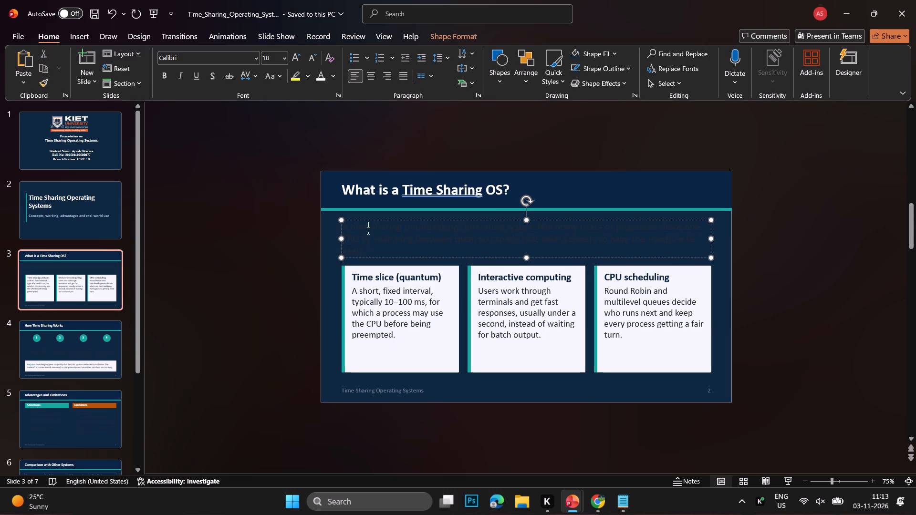
key("ctrl+a")
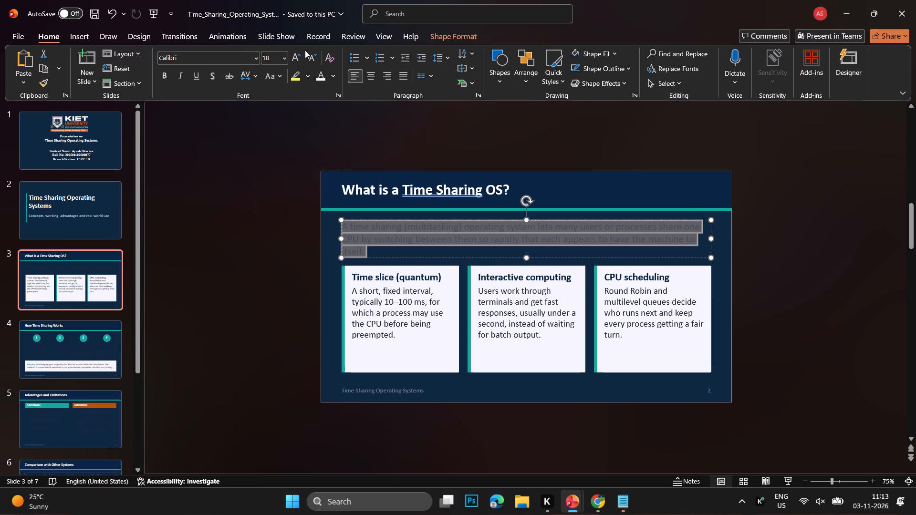
left_click(318, 76)
left_click(276, 159)
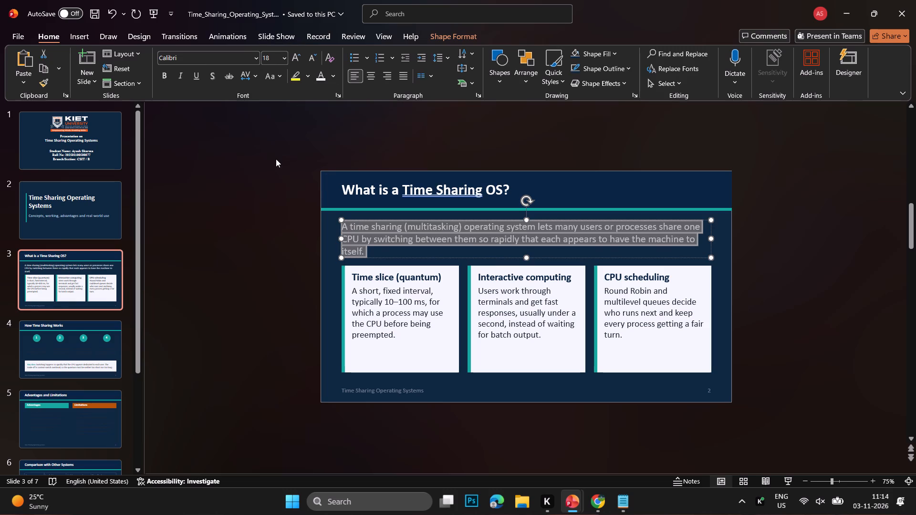
Colour the whole description under circle 1 on slide 4 "How Time Sharing Works" white.
left_click(73, 344)
left_click(378, 282)
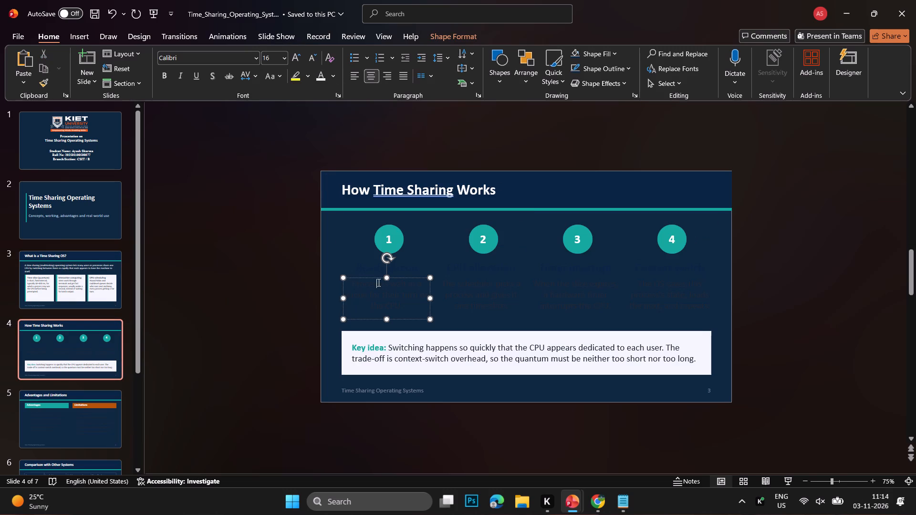
left_click(320, 80)
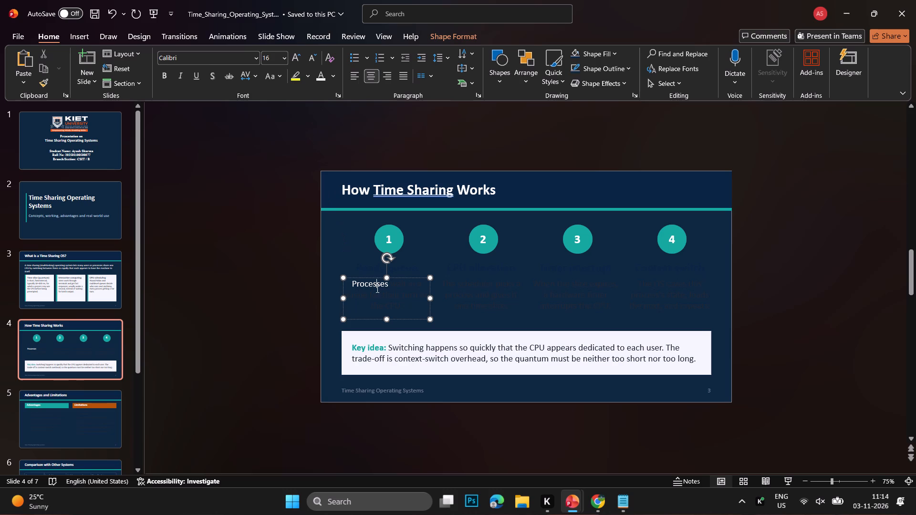
left_click(390, 291, "ctrl")
key("ctrl+a")
left_click(390, 291)
key("ctrl+a")
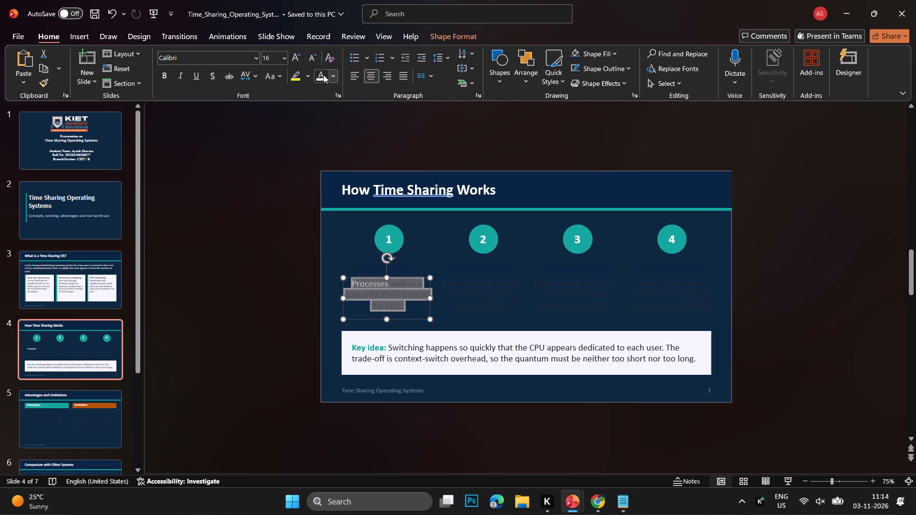
left_click(323, 75)
Colour the descriptions under circles 2, 3 and 4 on slide 4 white.
left_click(468, 290)
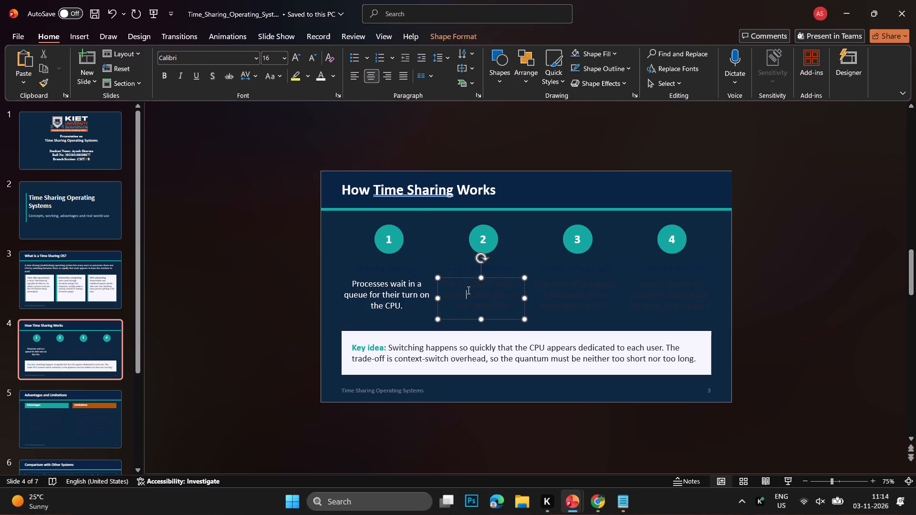
key("ctrl+a")
left_click(323, 80)
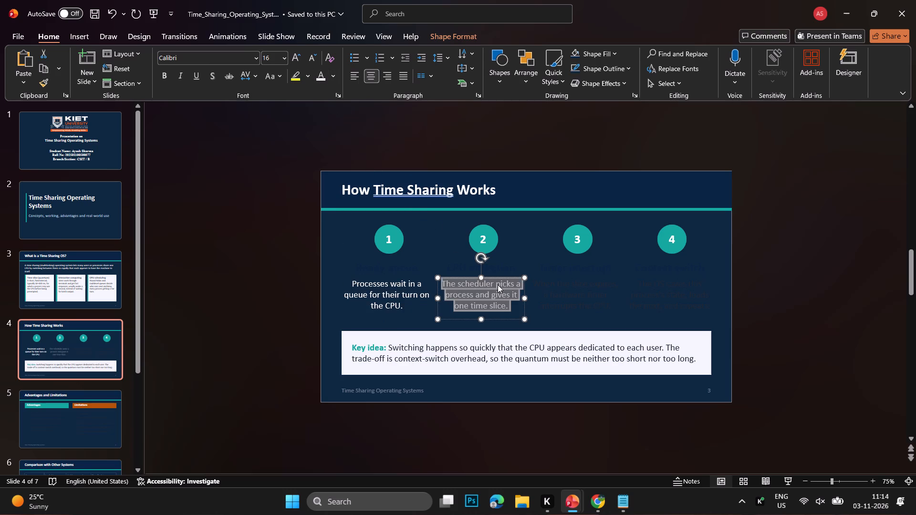
left_click(569, 294)
key("ctrl+a")
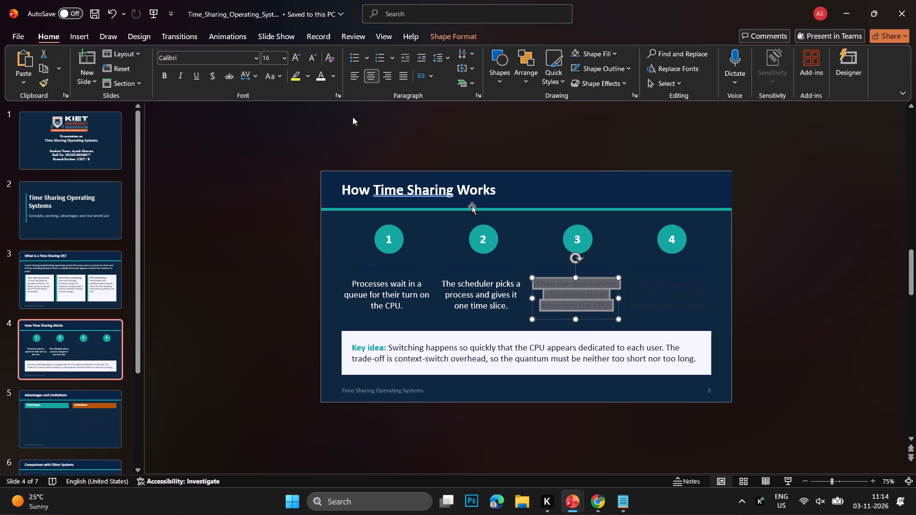
left_click(318, 72)
left_click(652, 289)
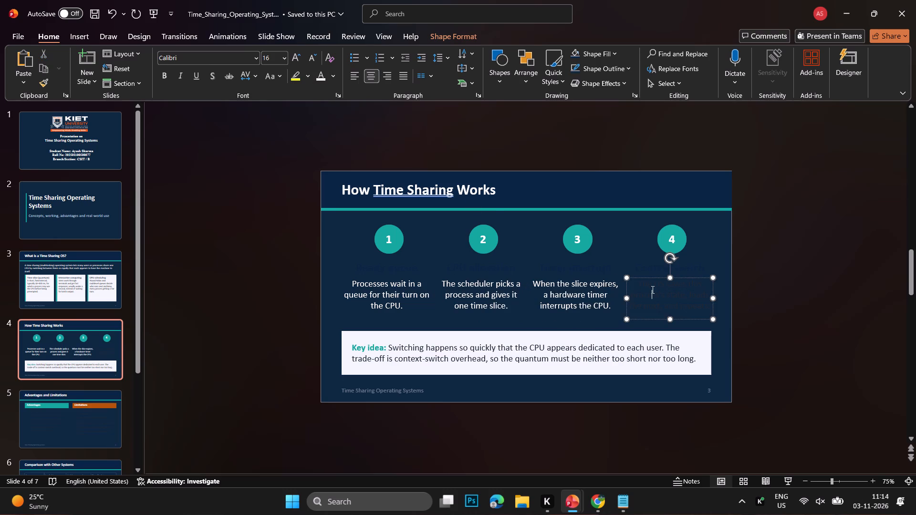
key("ctrl+a")
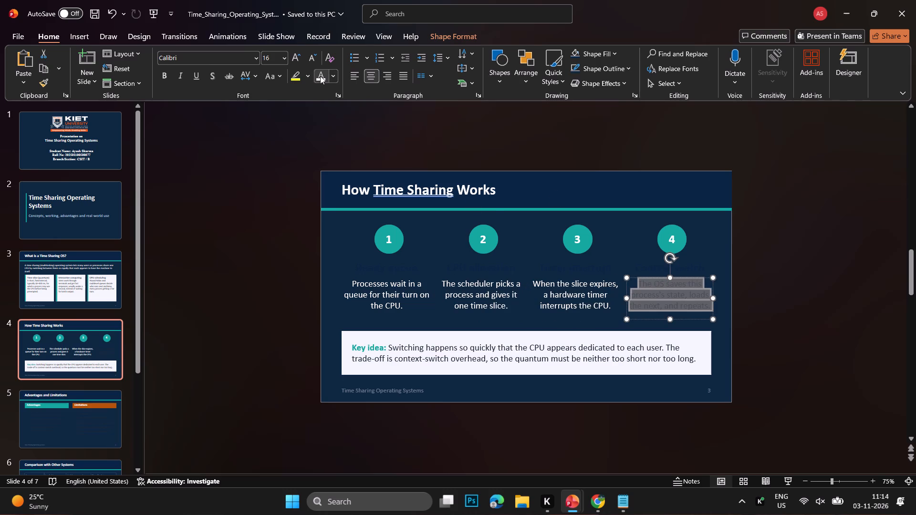
left_click(320, 76)
Colour the headings "Ready queue" and "CPU allocation" under circles 1 and 2 on slide 4 white.
left_click(381, 270)
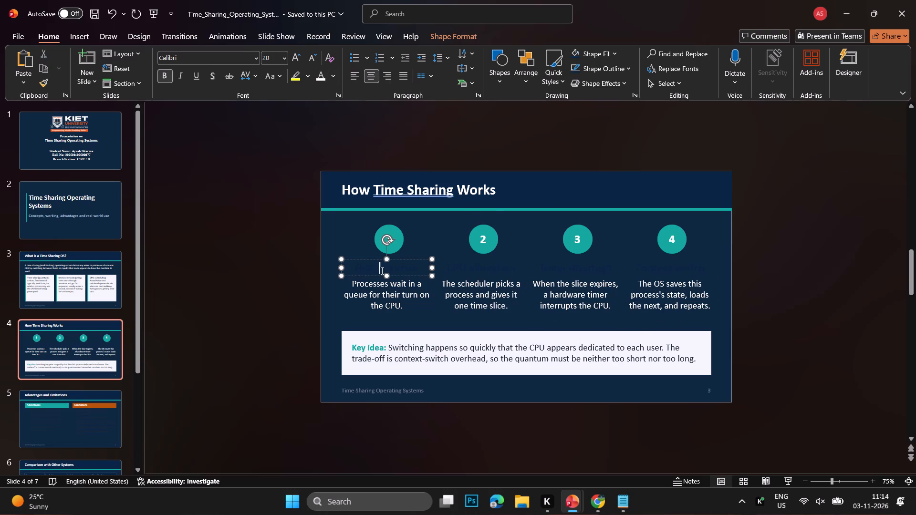
key("ctrl+a")
left_click(321, 77)
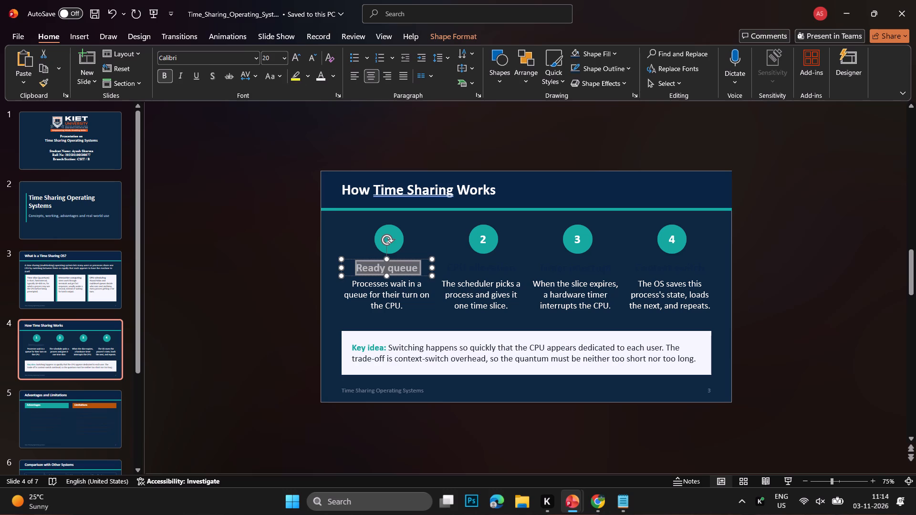
left_click(479, 272)
key("ctrl+a")
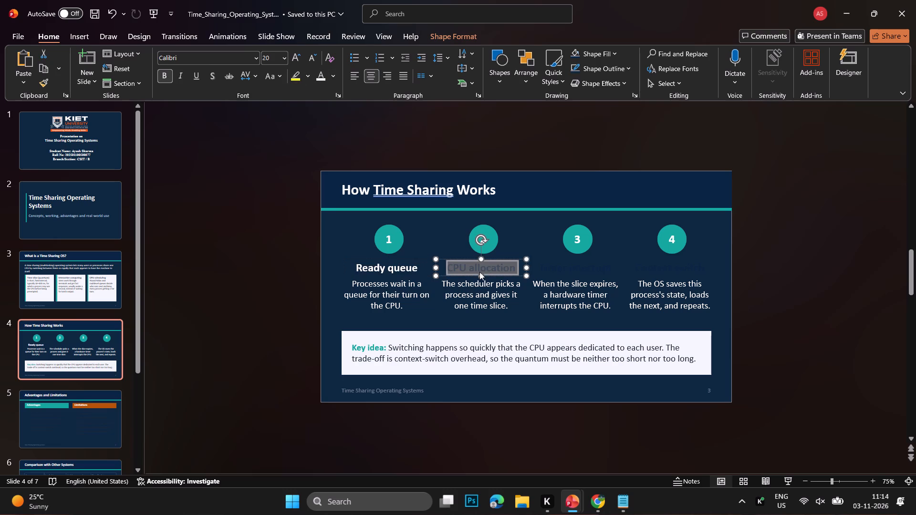
left_click(321, 80)
left_click(371, 268)
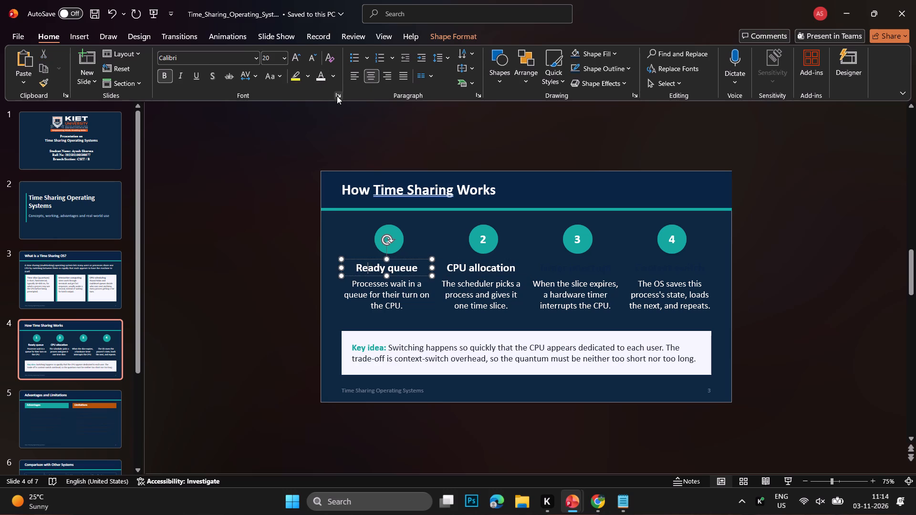
key("ctrl+a")
Capture a screenshot of the KIET University title slide, cropped to the slide's edges.
left_click(109, 126)
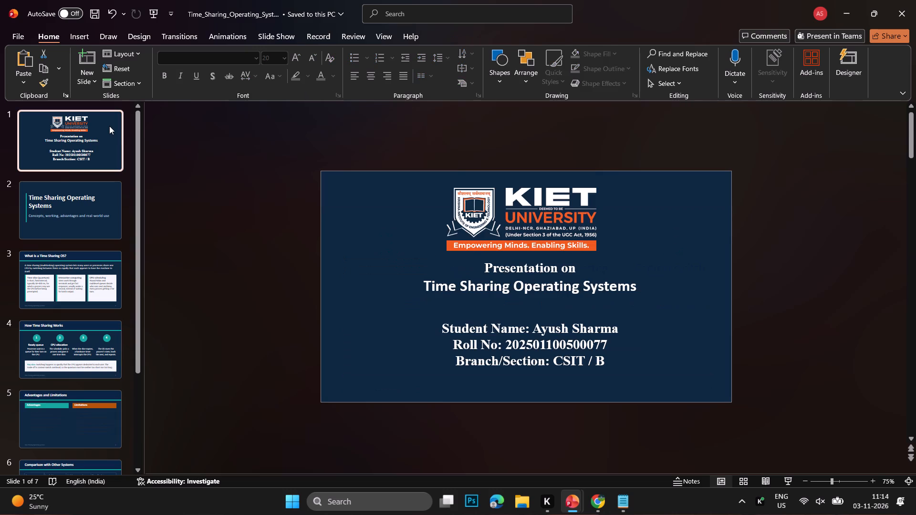
key("Print")
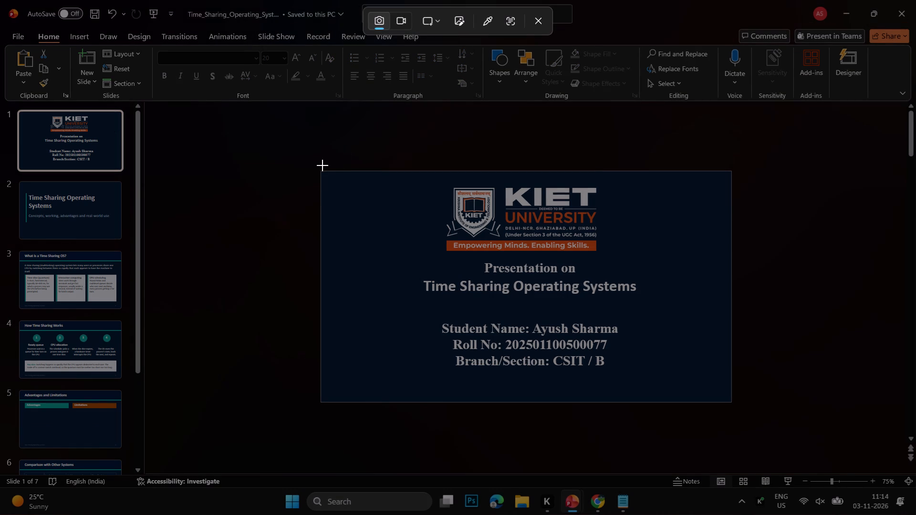
left_click_drag(320, 169, 750, 402)
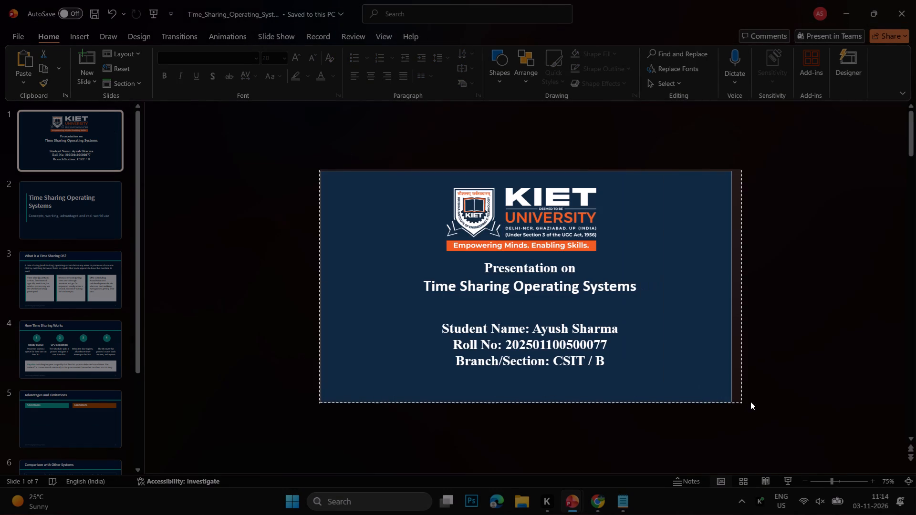
left_click_drag(750, 402, 731, 404)
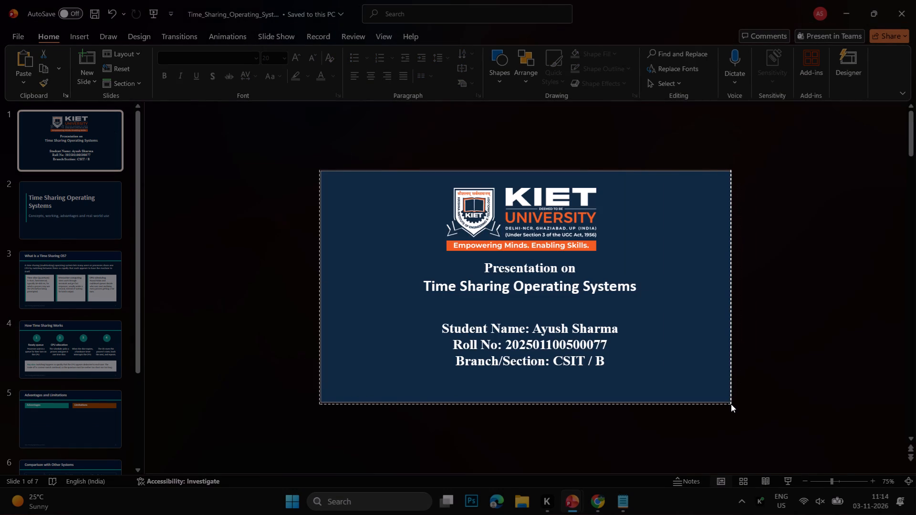
left_click_drag(731, 404, 731, 402)
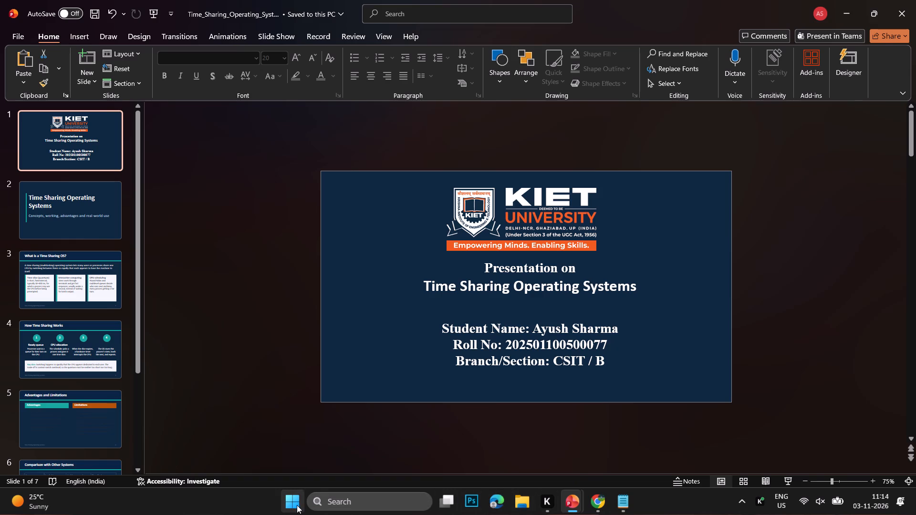
Bring up the Windows app launcher to open another app.
left_click(295, 505)
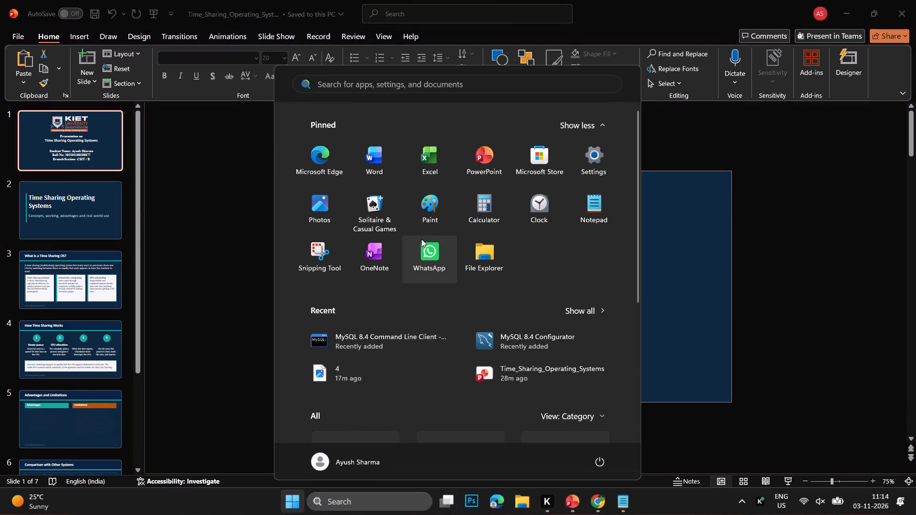
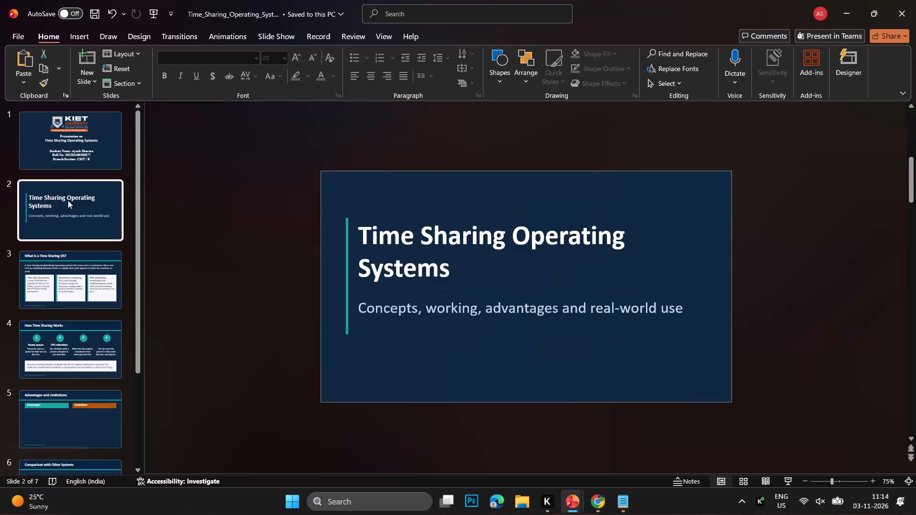
Colour the headings "Timer interrupt" and "Context switch" under circles 3 and 4 on slide 4 white.
left_click(79, 287)
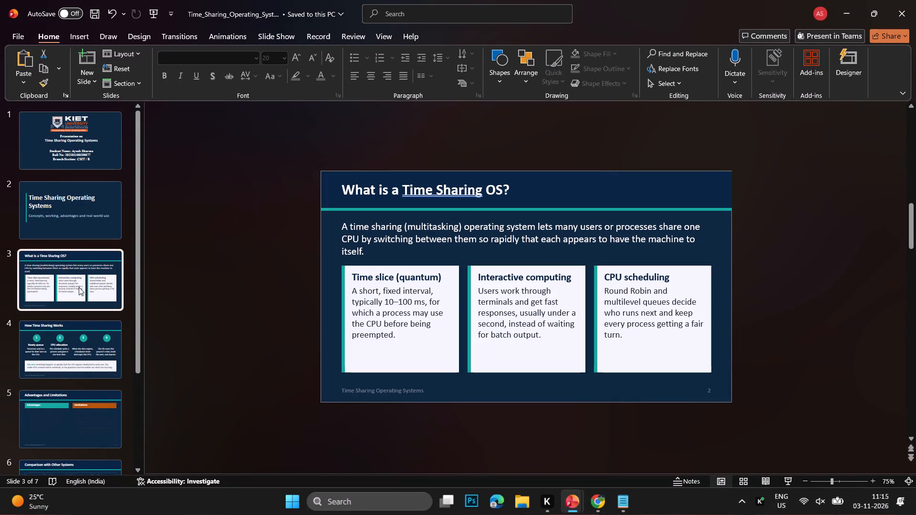
left_click(90, 342)
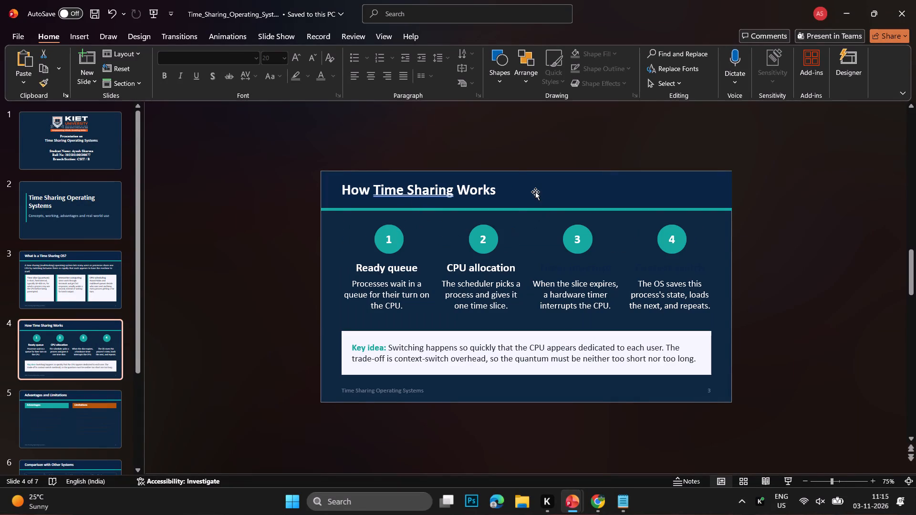
left_click(535, 191)
left_click(431, 204)
scroll(431, 204, "up", 9, "ctrl")
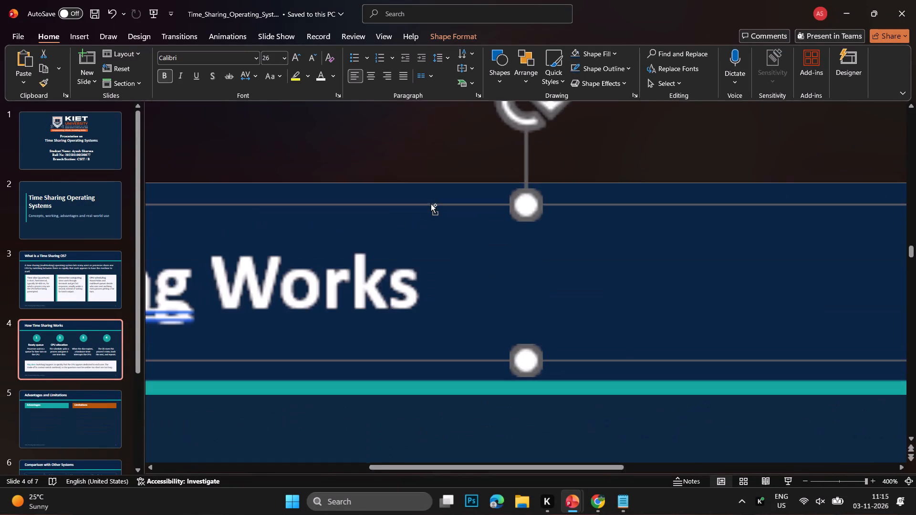
scroll(431, 204, "right", 1)
scroll(431, 204, "down", 7, "ctrl")
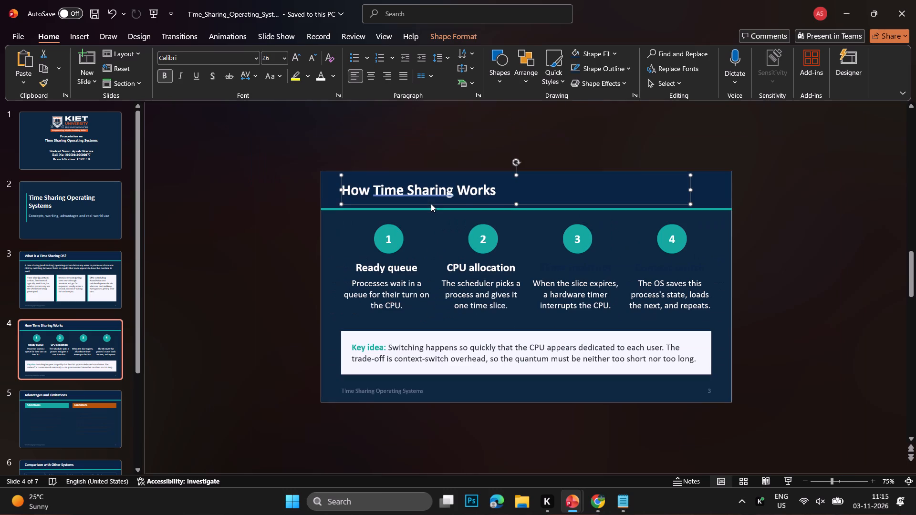
left_click(282, 265)
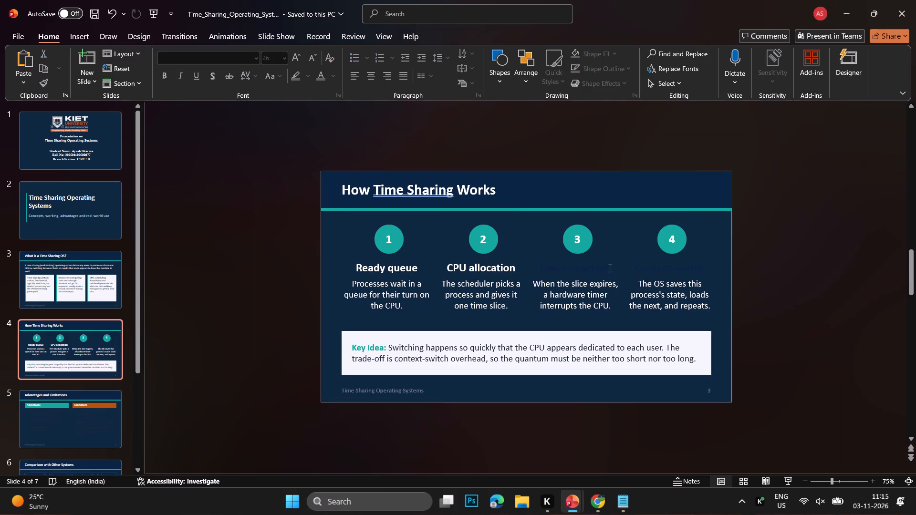
left_click(600, 268)
key("ctrl+a")
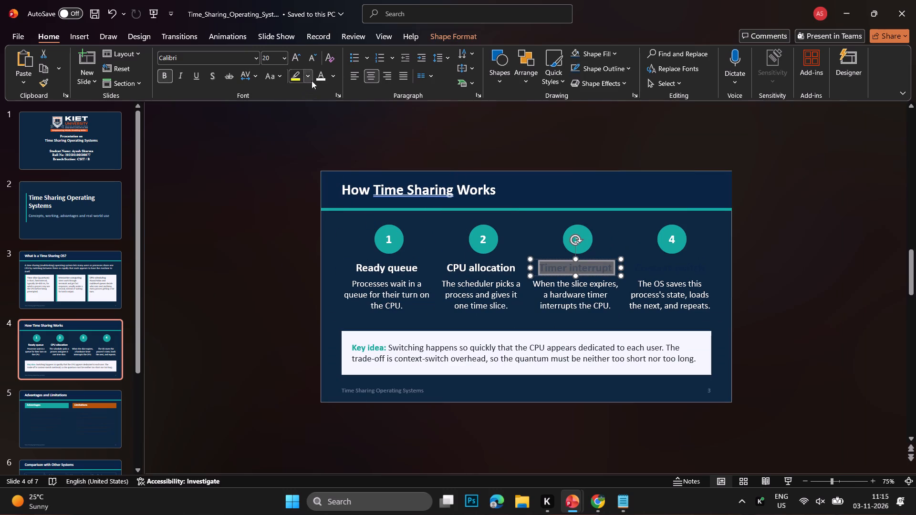
left_click(316, 77)
left_click(662, 268)
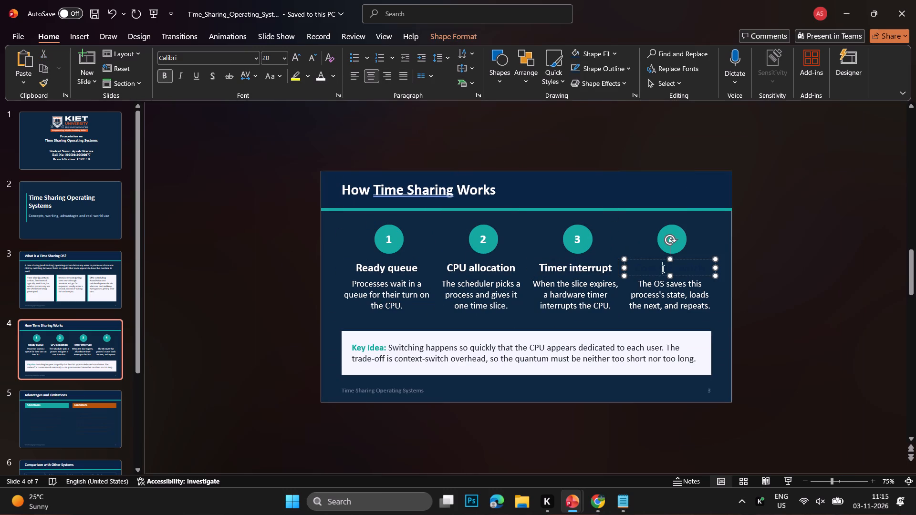
key("ctrl+a")
left_click(322, 76)
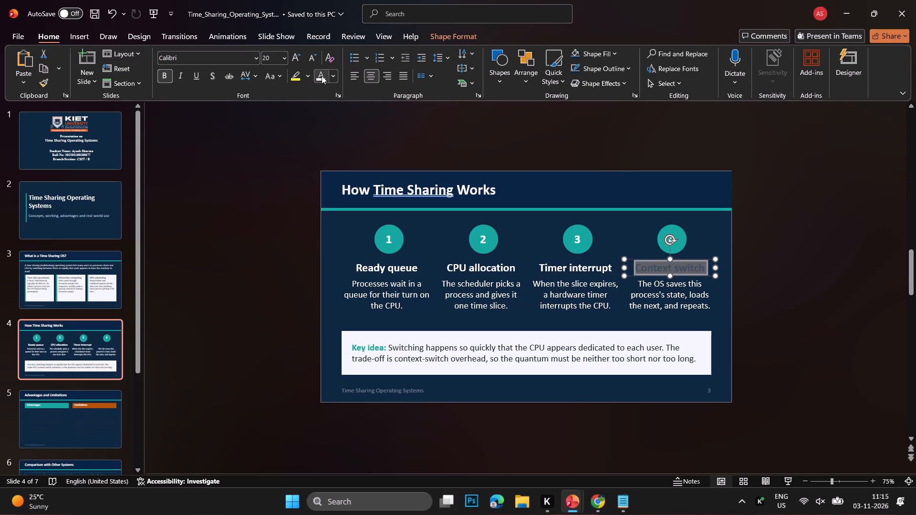
left_click(215, 299)
Colour all the bullet text under the Advantages heading on slide 5 white.
left_click(69, 330)
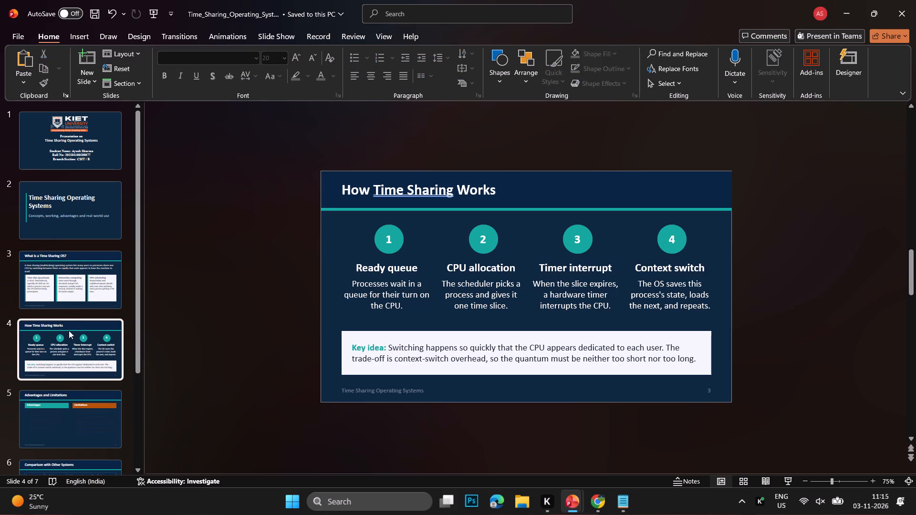
left_click(77, 414)
left_click(412, 267)
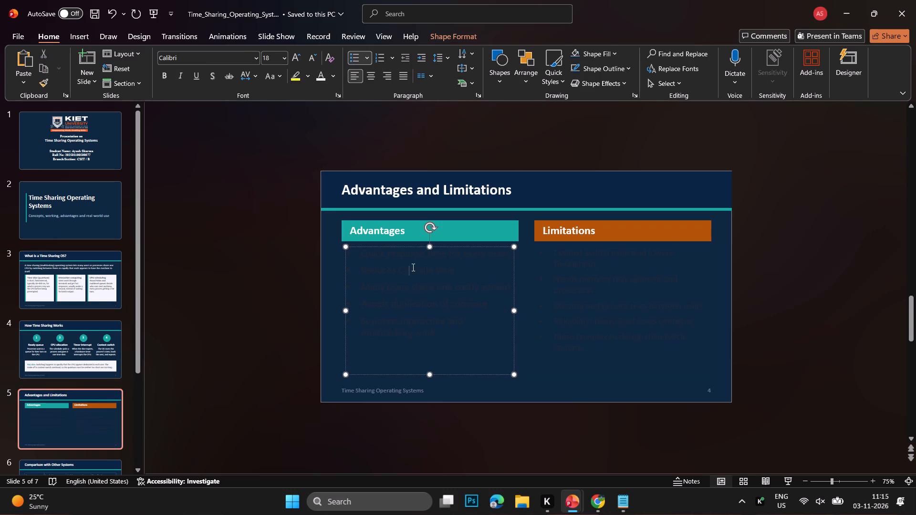
key("ctrl+a")
left_click(322, 72)
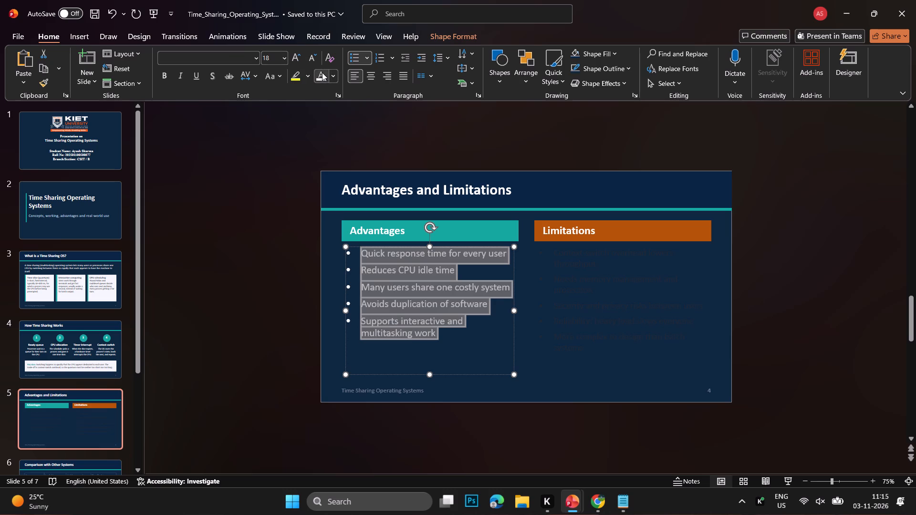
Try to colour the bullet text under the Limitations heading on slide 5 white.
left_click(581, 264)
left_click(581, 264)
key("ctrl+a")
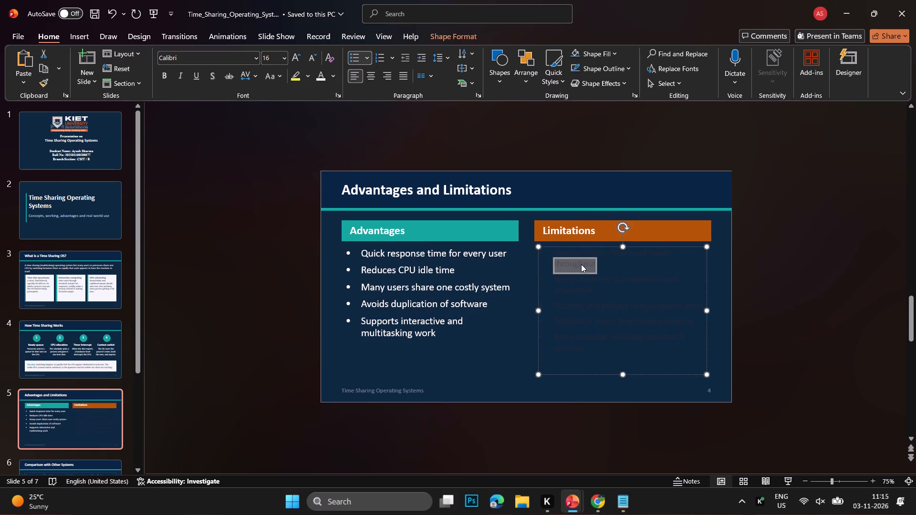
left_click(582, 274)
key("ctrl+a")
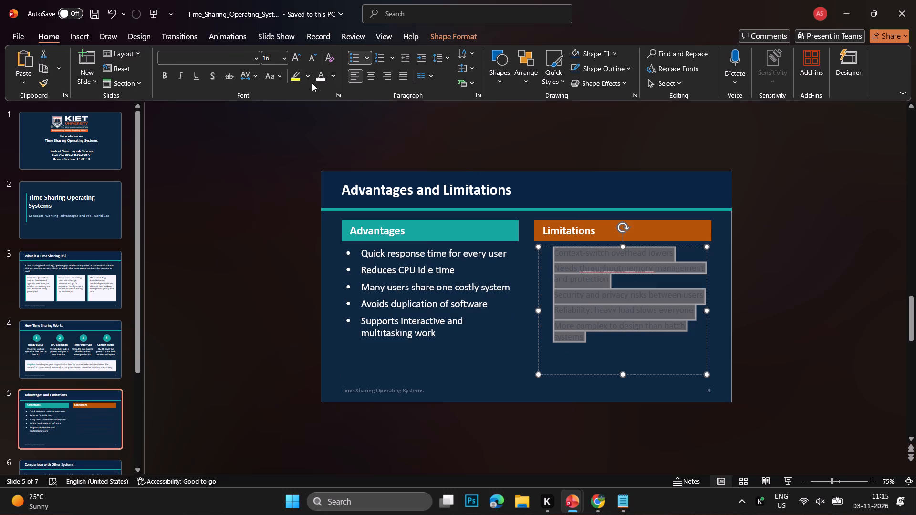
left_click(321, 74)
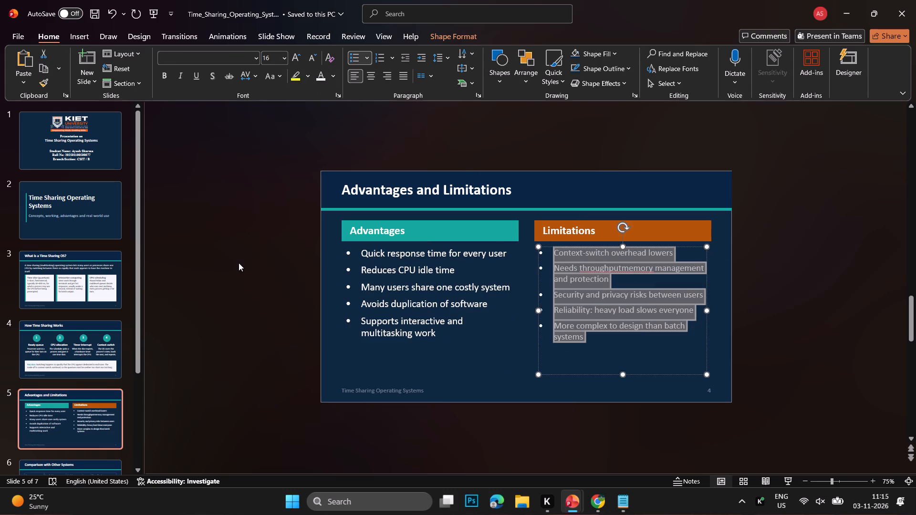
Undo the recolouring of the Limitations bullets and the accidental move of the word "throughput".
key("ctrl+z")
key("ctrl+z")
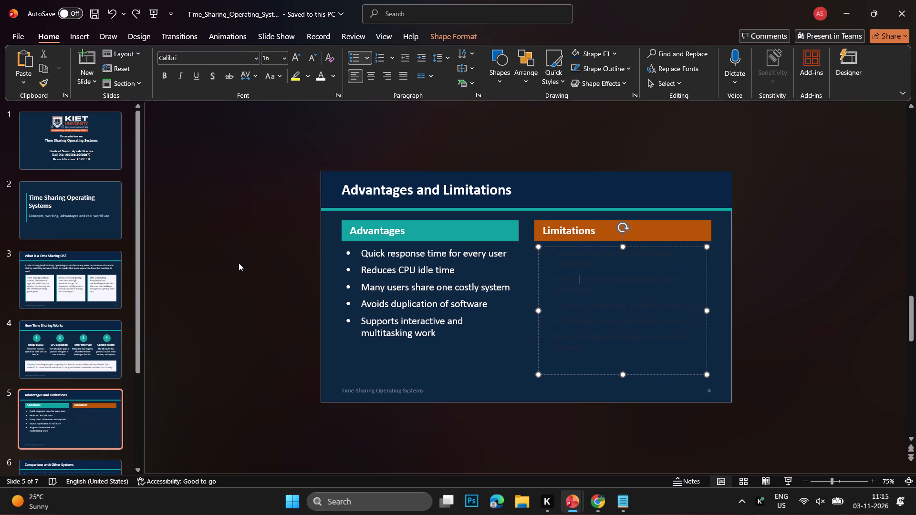
Colour all the bullet text under the Limitations heading on slide 5 white.
key("ctrl+a")
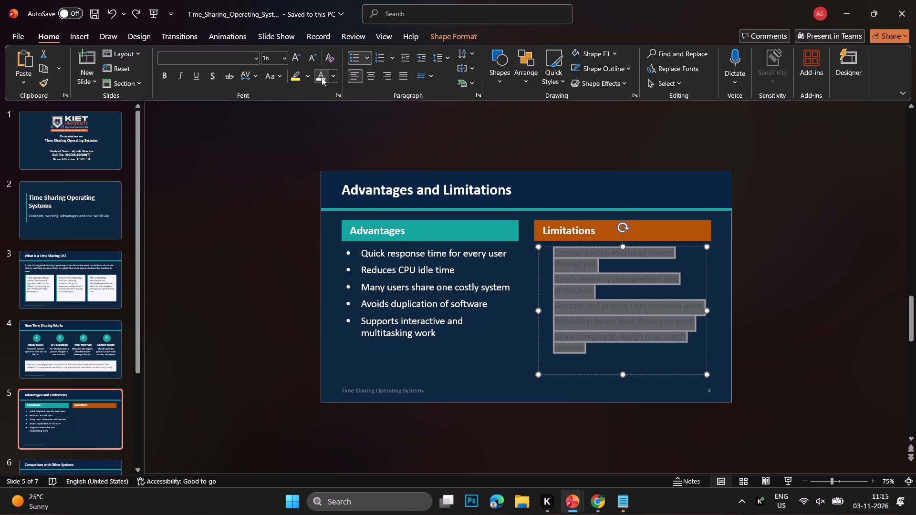
left_click(322, 77)
left_click(235, 243)
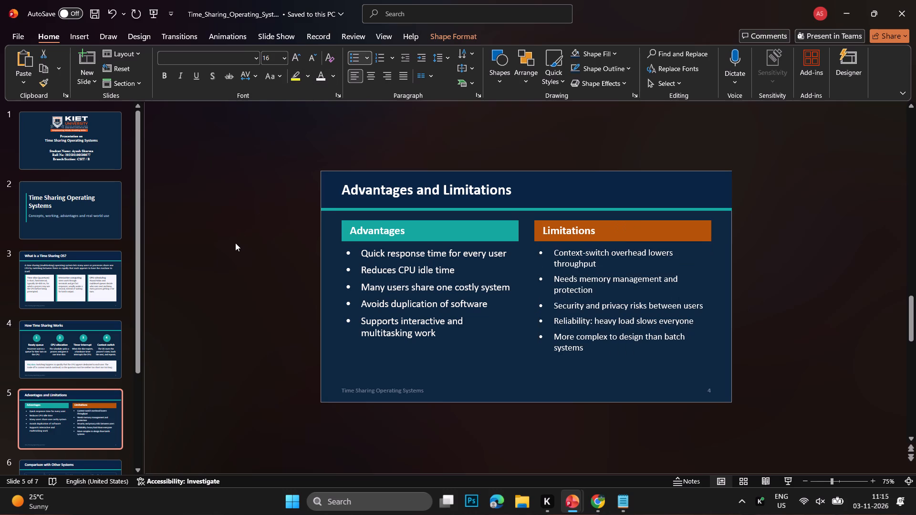
Set the font size of all the Limitations bullets on slide 5 to 17.
left_click(593, 257)
key("ctrl+a")
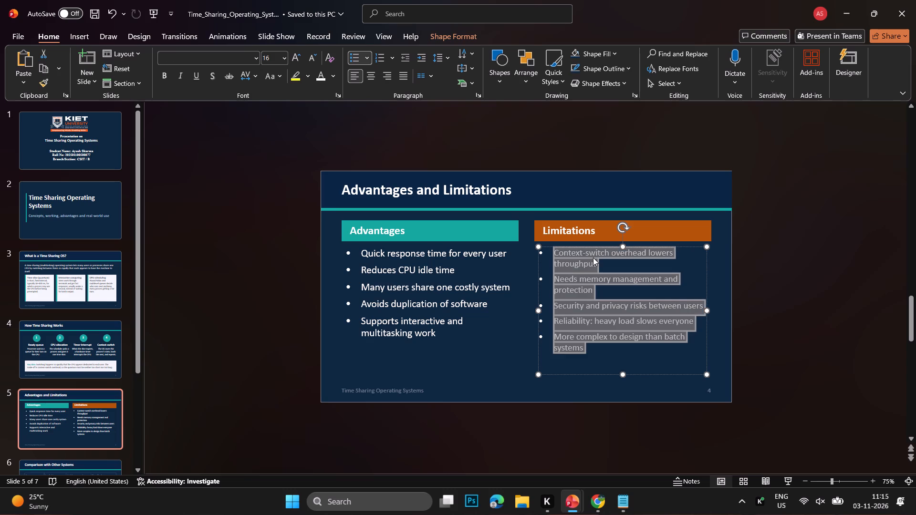
left_click(285, 58)
left_click(274, 56)
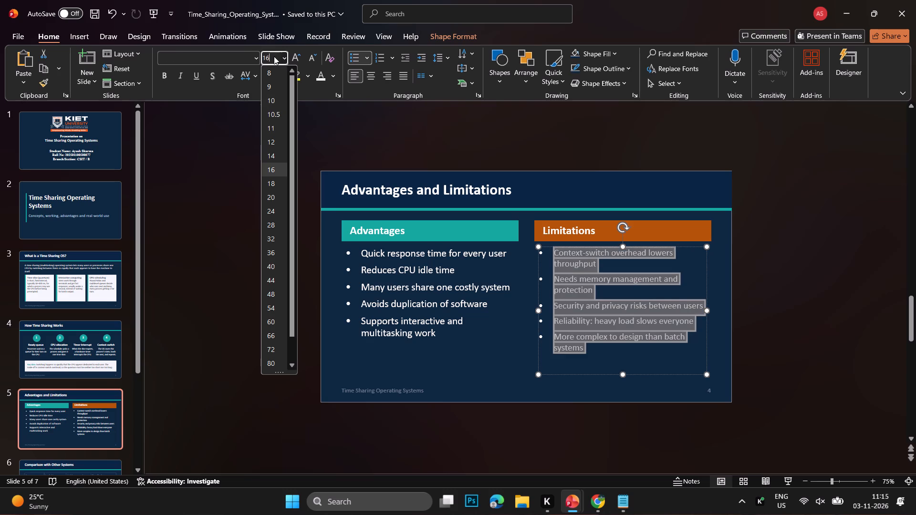
key("BackSpace")
key("7")
key("Return")
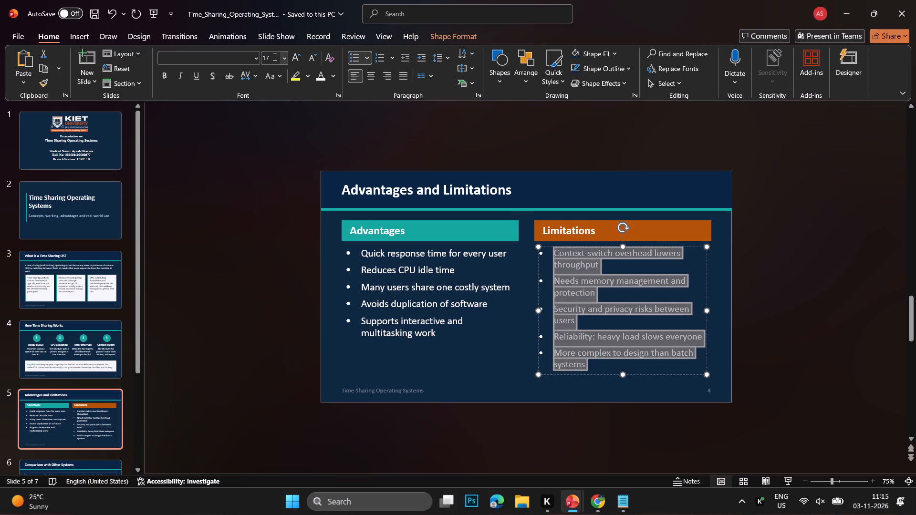
Check the text readability on slides 6 and 7, and return to the KIET University title slide.
scroll(77, 403, "down", 1)
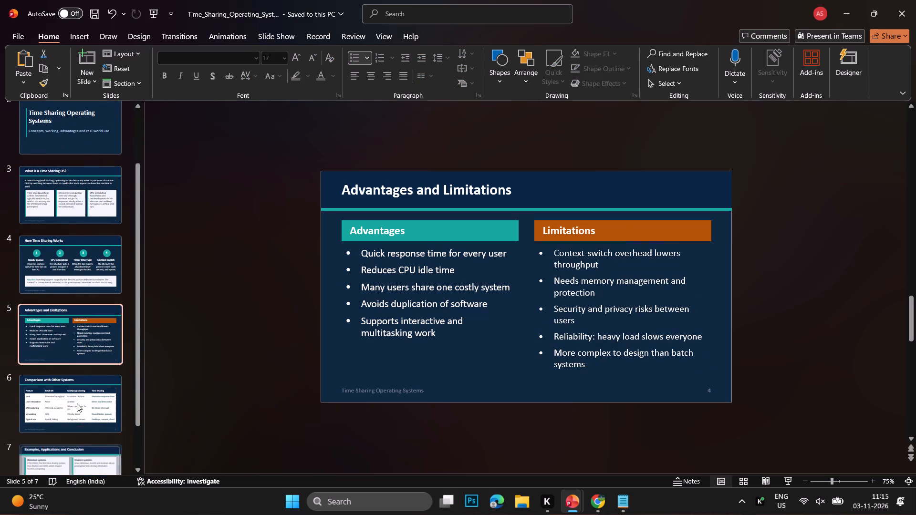
scroll(77, 403, "down", 1)
left_click(70, 378)
scroll(70, 378, "down", 1)
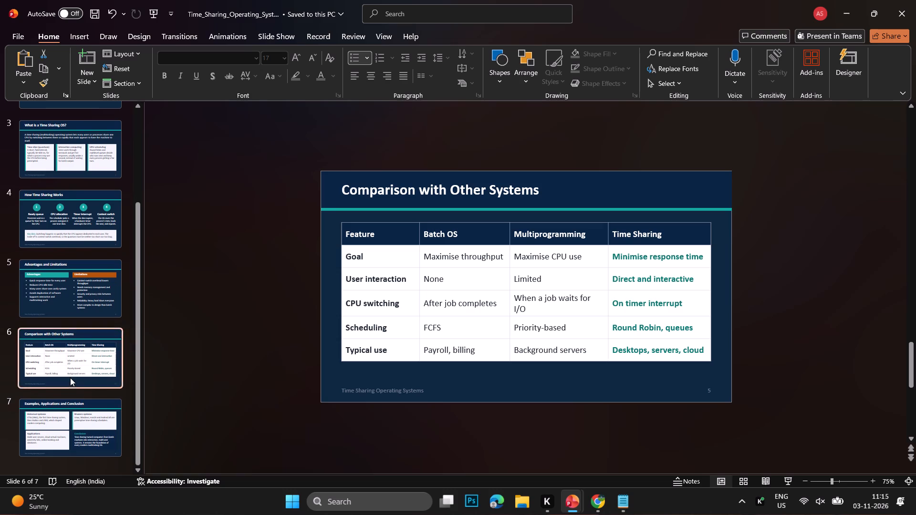
scroll(70, 378, "down", 1)
left_click(64, 413)
scroll(64, 413, "down", 1)
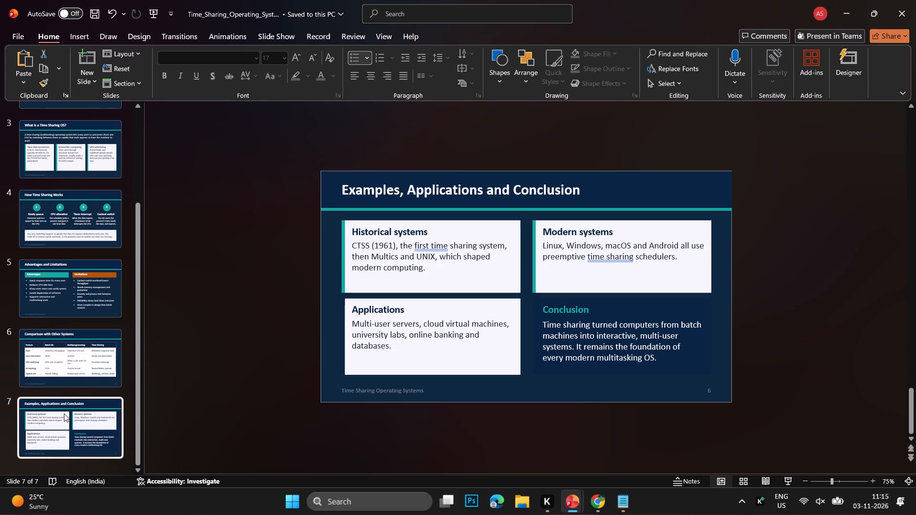
scroll(64, 413, "down", 2)
scroll(77, 399, "up", 9)
left_click(58, 128)
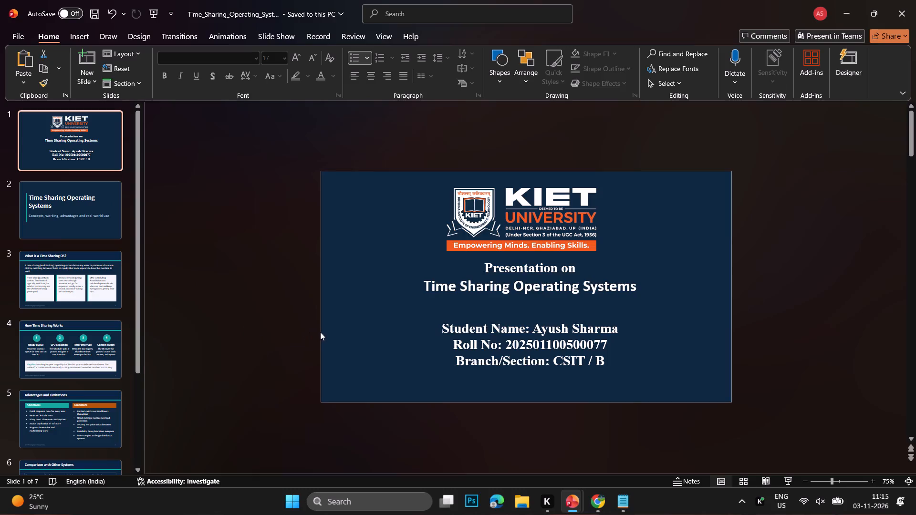
Open the Save As page for the presentation.
left_click(15, 39)
left_click(52, 207)
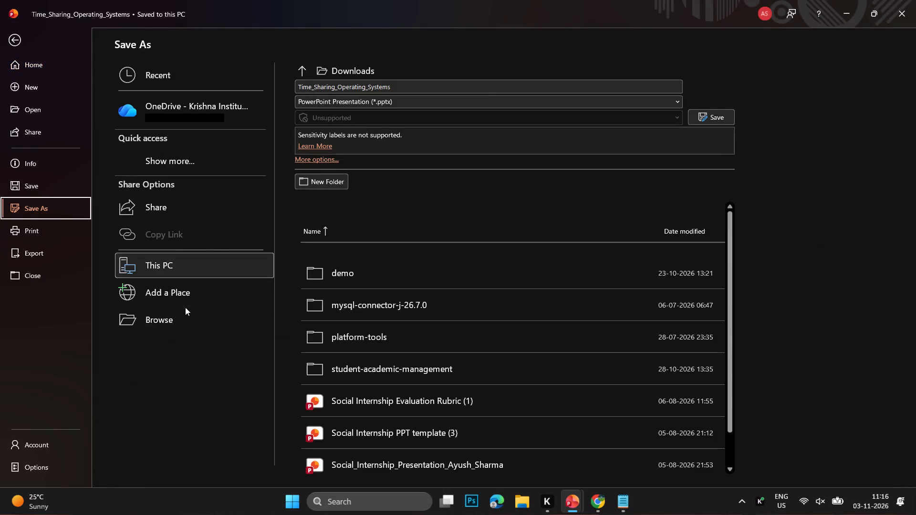
Save the presentation as Time_Sharing_Operating_Systems in PowerPoint Presentation format in the Downloads folder, replacing the existing file.
left_click(181, 316)
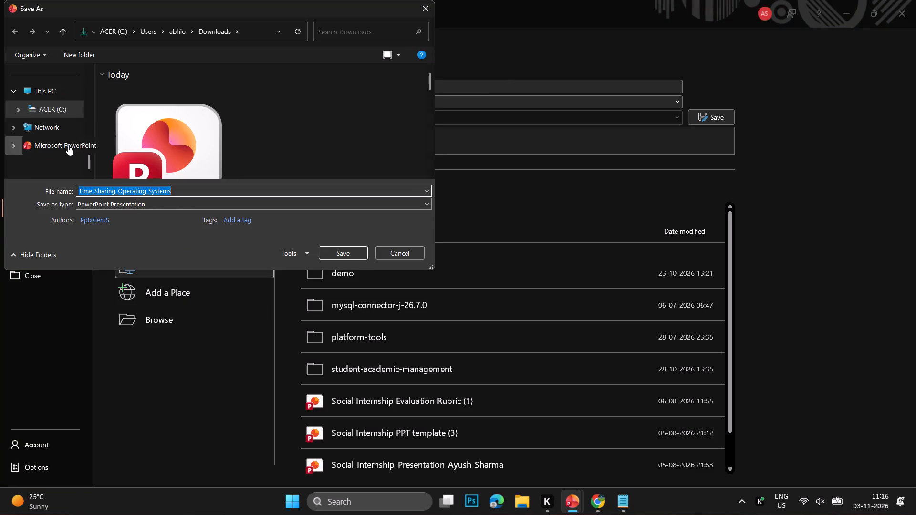
scroll(64, 130, "up", 1)
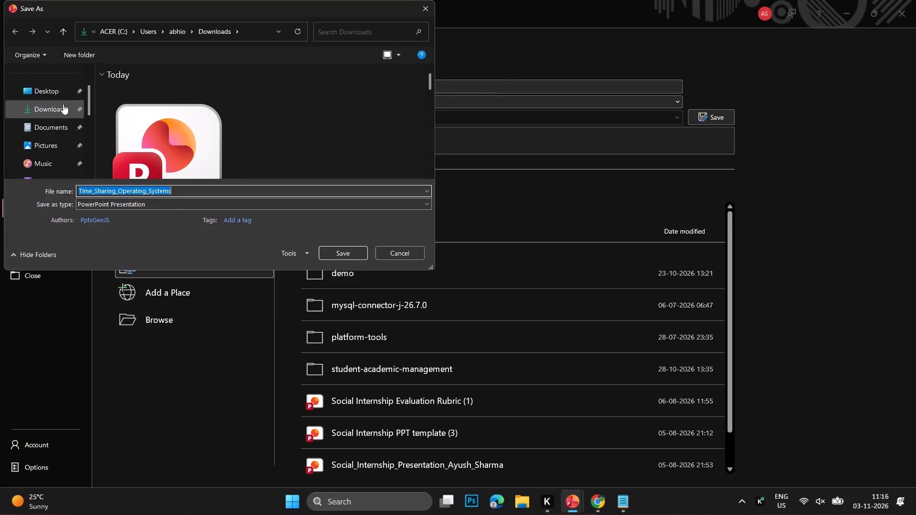
left_click(63, 104)
left_click(341, 254)
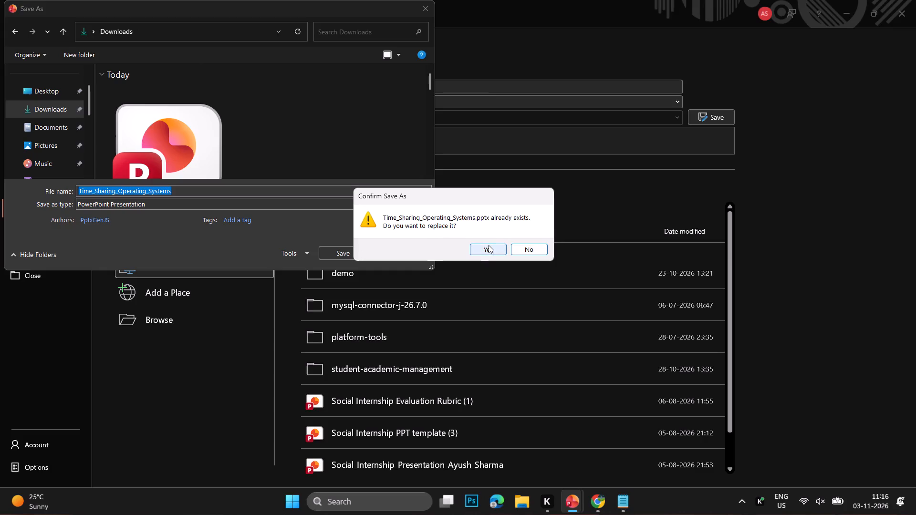
left_click(489, 246)
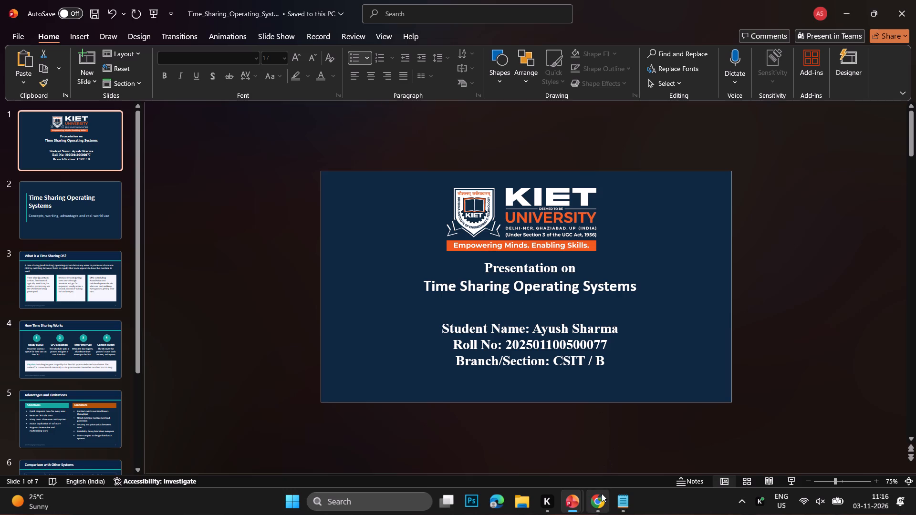
Switch to Google Chrome, bring up the open New Tab page and begin entering a web address.
left_click(602, 494)
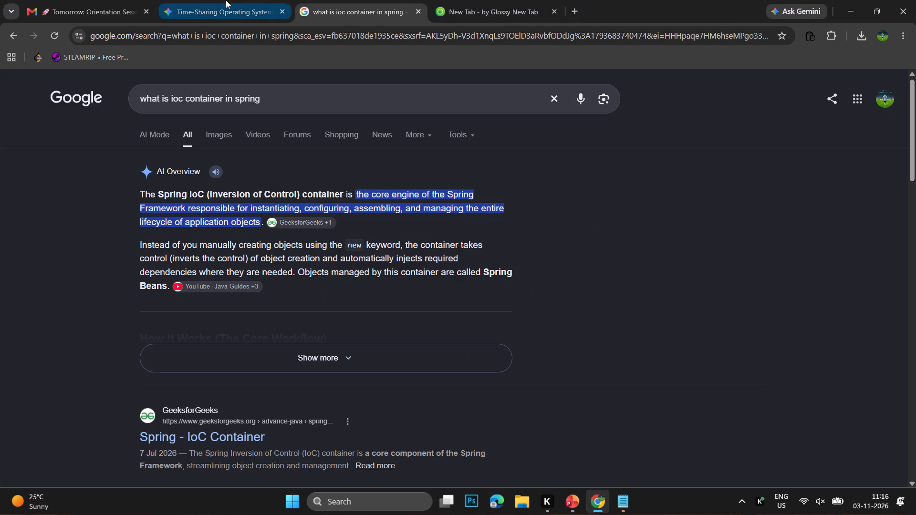
left_click(522, 0)
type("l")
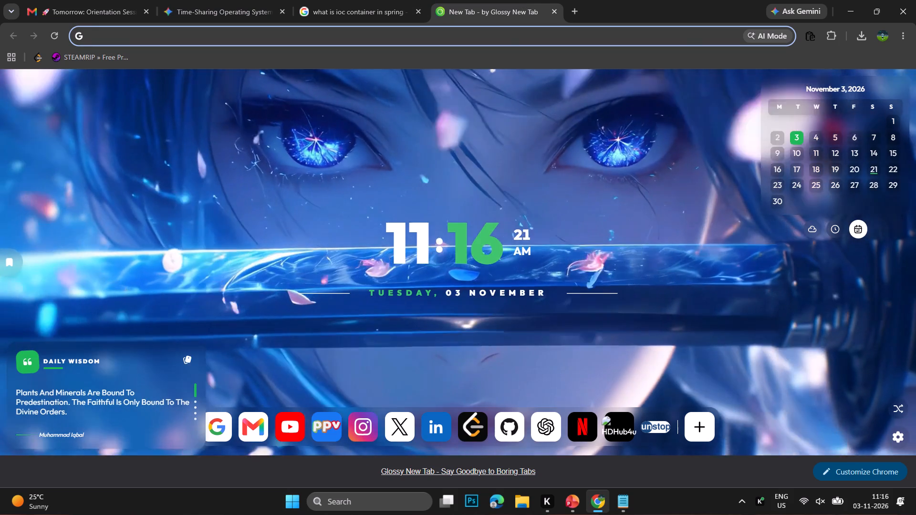
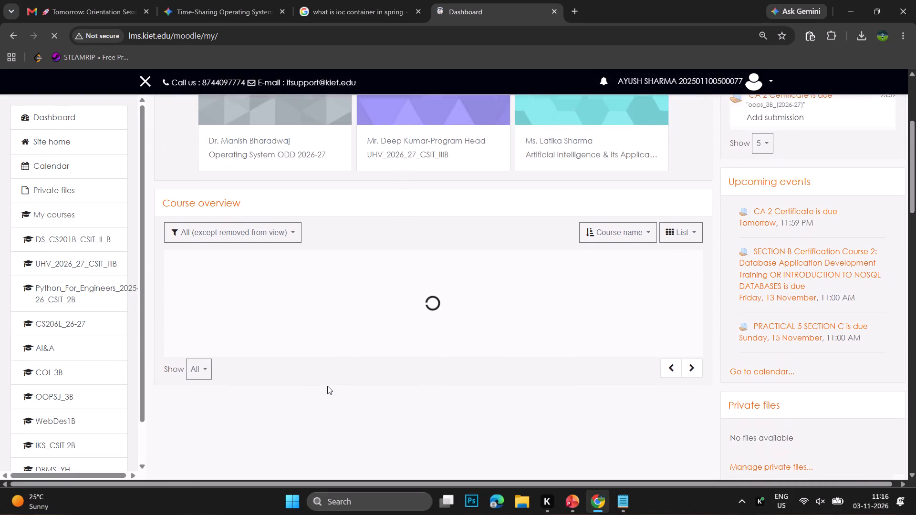
In the browser's KIET LMS dashboard, open the Operating System ODD 2026-27 course from the course overview.
scroll(327, 386, "down", 1)
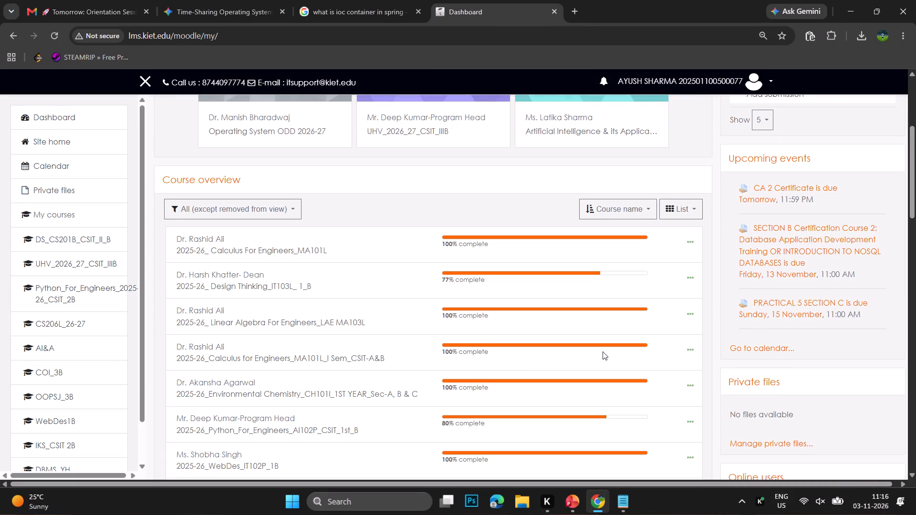
scroll(603, 351, "down", 4)
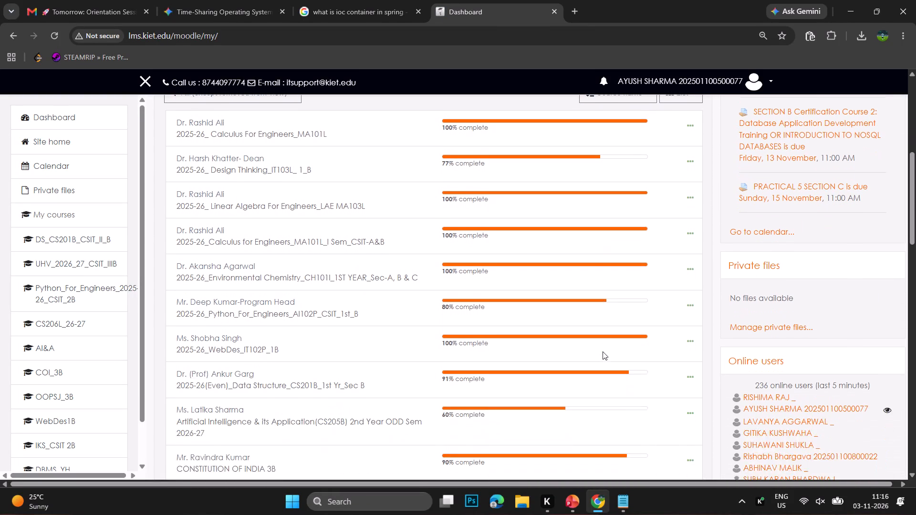
scroll(603, 351, "down", 4)
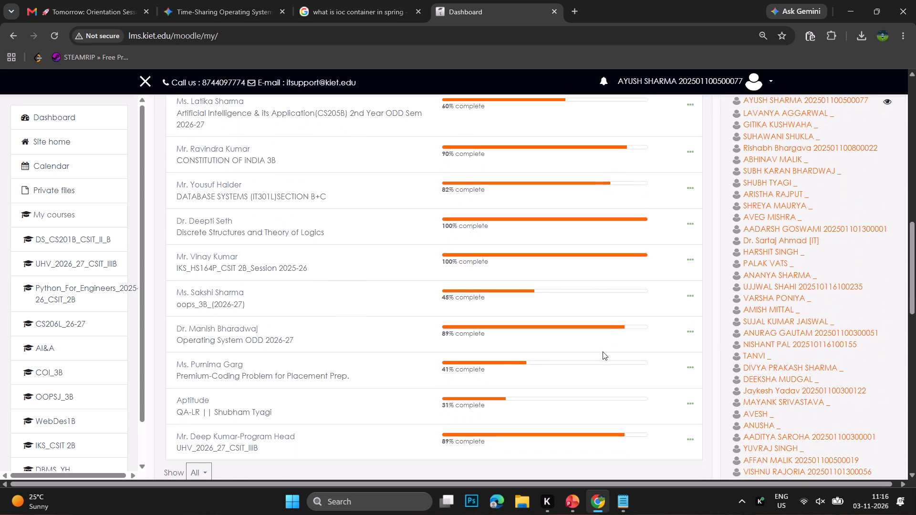
left_click(248, 338)
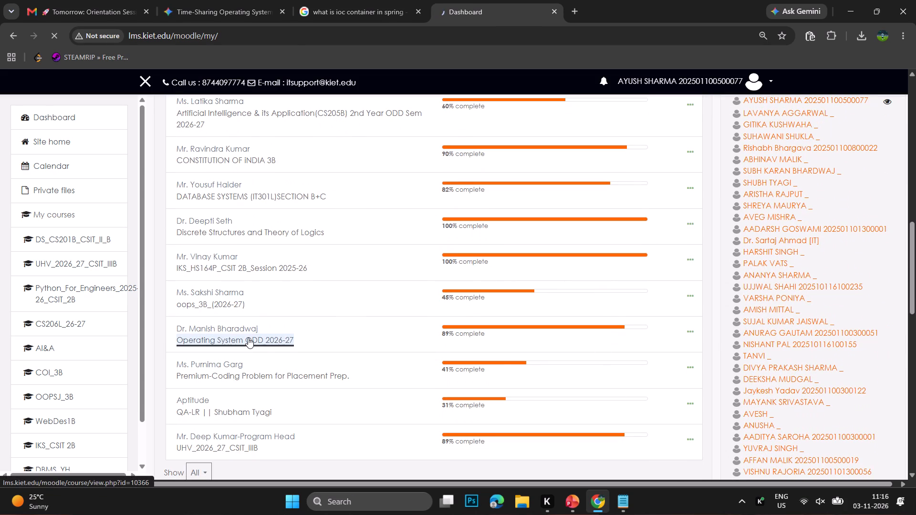
Check the Assignment 7 task and submission status in Part B, and return to the CS206L_26-27 course page.
scroll(248, 338, "down", 4)
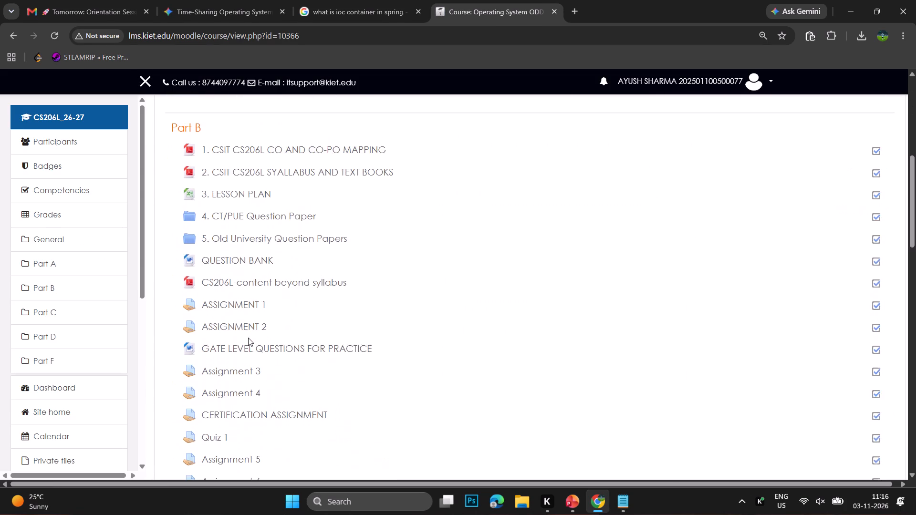
scroll(248, 338, "down", 4)
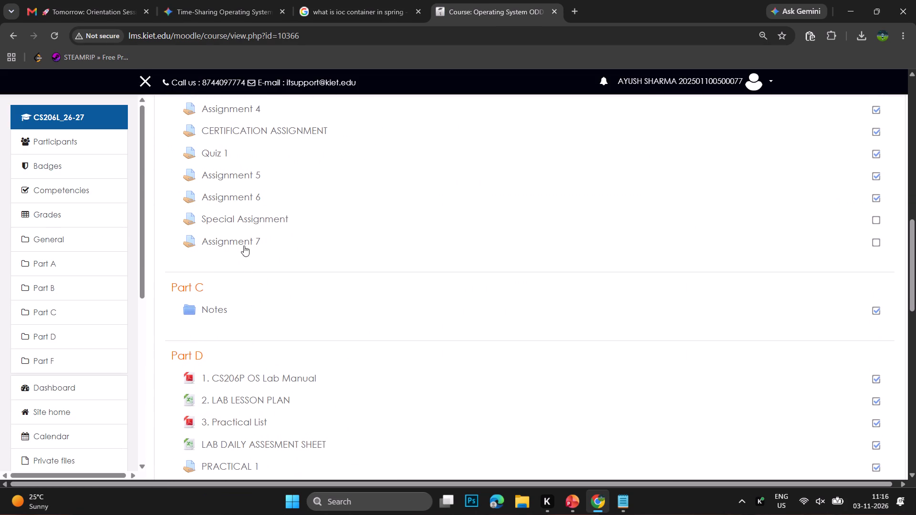
left_click(243, 238)
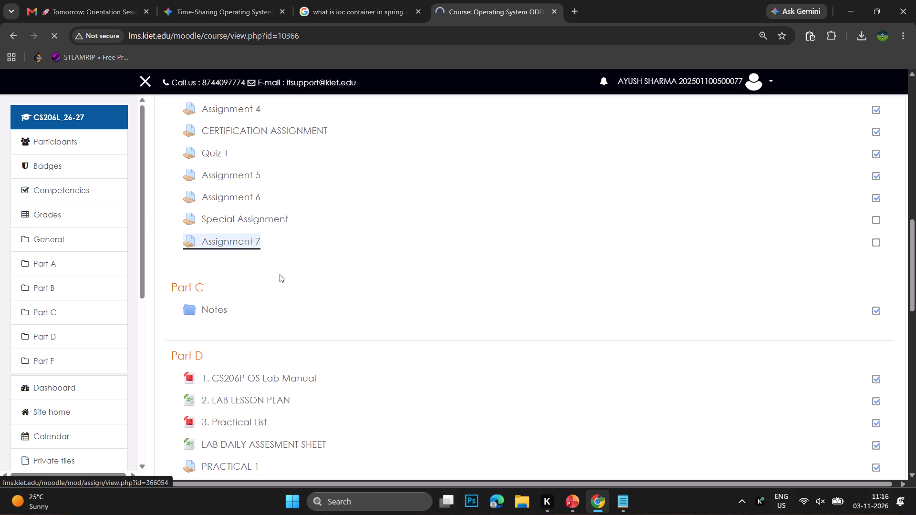
scroll(287, 283, "down", 3)
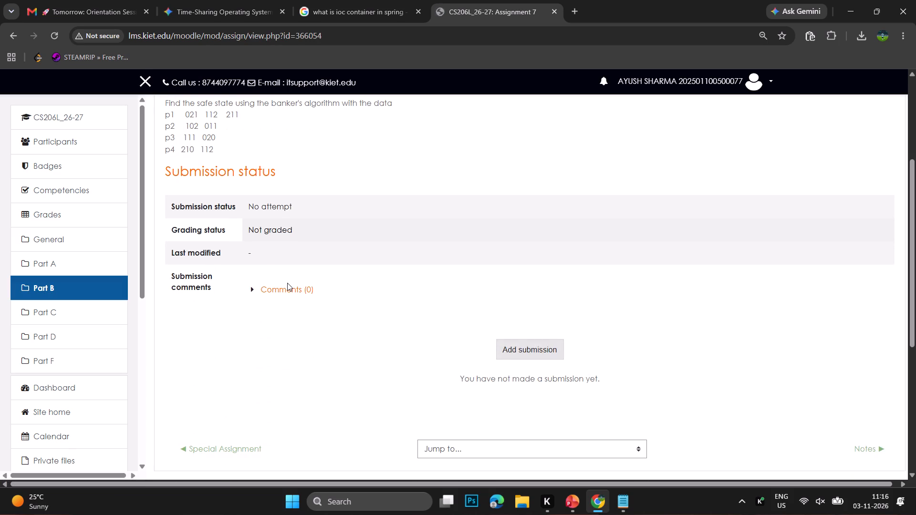
scroll(287, 283, "up", 5)
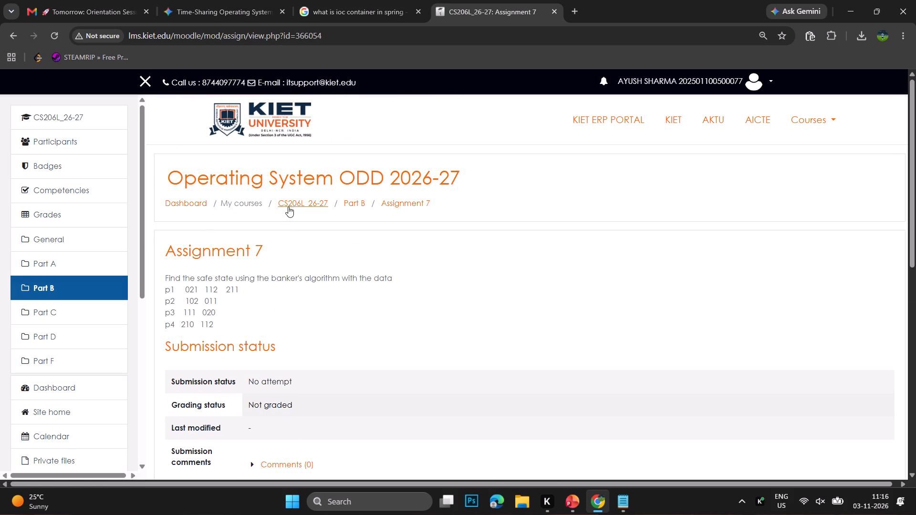
left_click(293, 204)
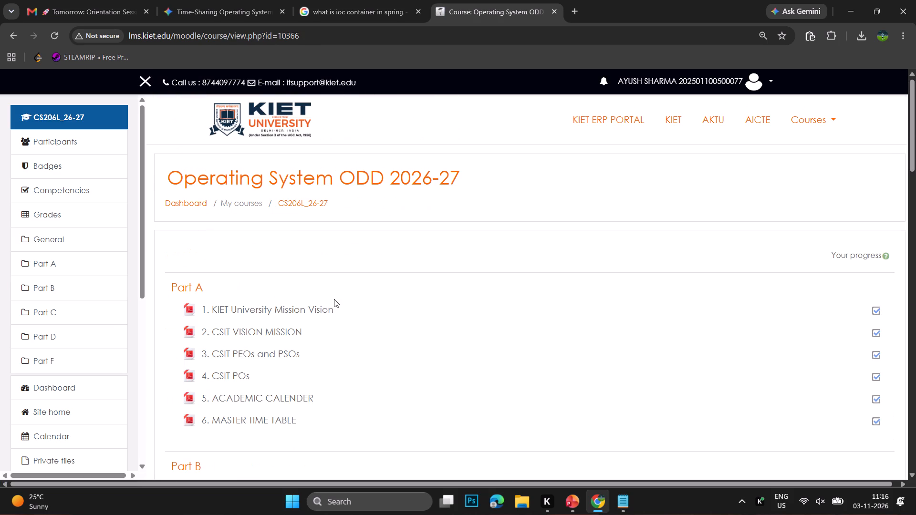
Start a submission for the Topic Presentation assignment in Part D and accept the own-work declaration.
scroll(334, 299, "down", 16)
scroll(334, 299, "up", 1)
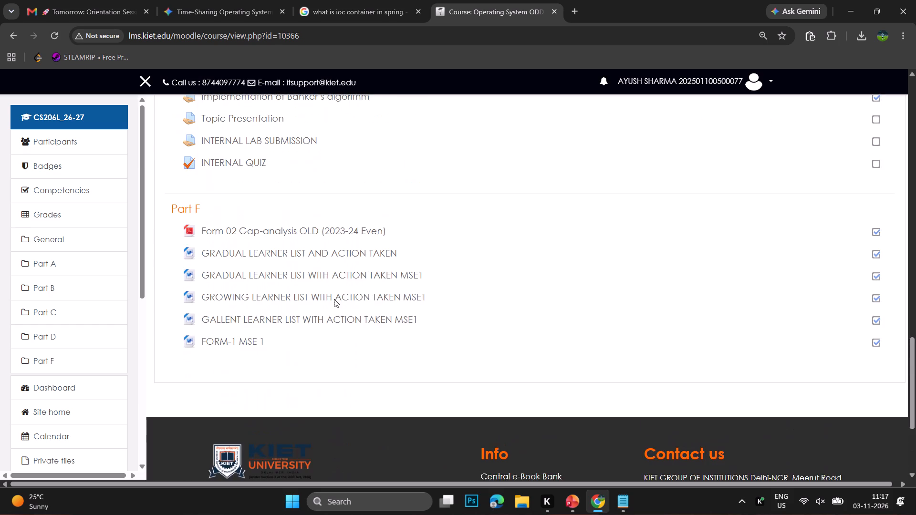
scroll(334, 299, "up", 4)
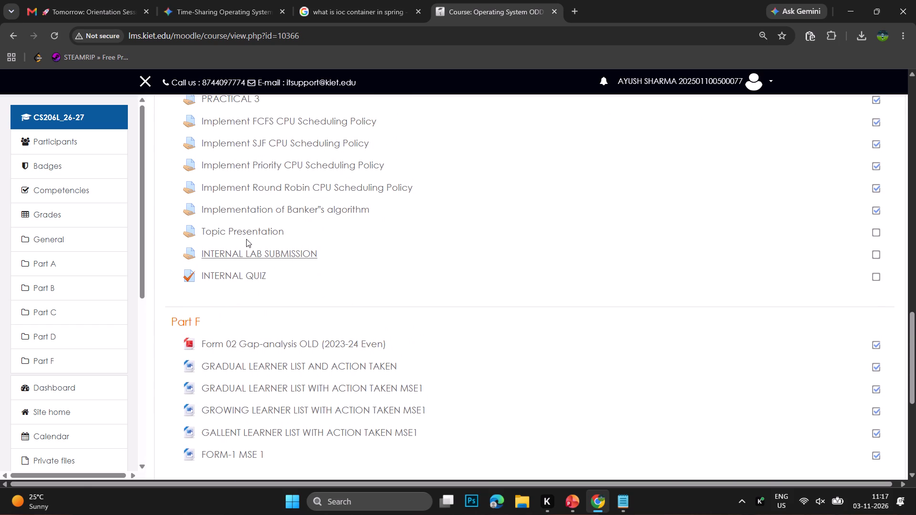
left_click(246, 237)
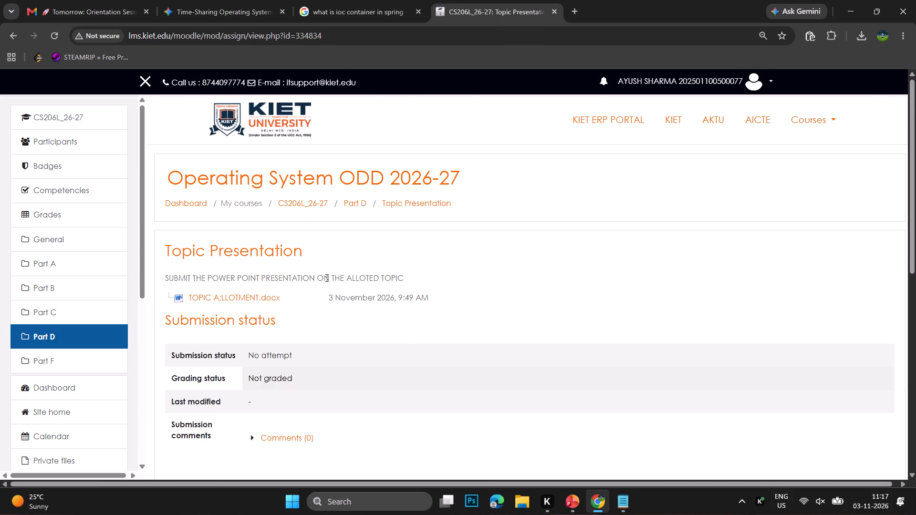
scroll(326, 278, "down", 1)
left_click(497, 396)
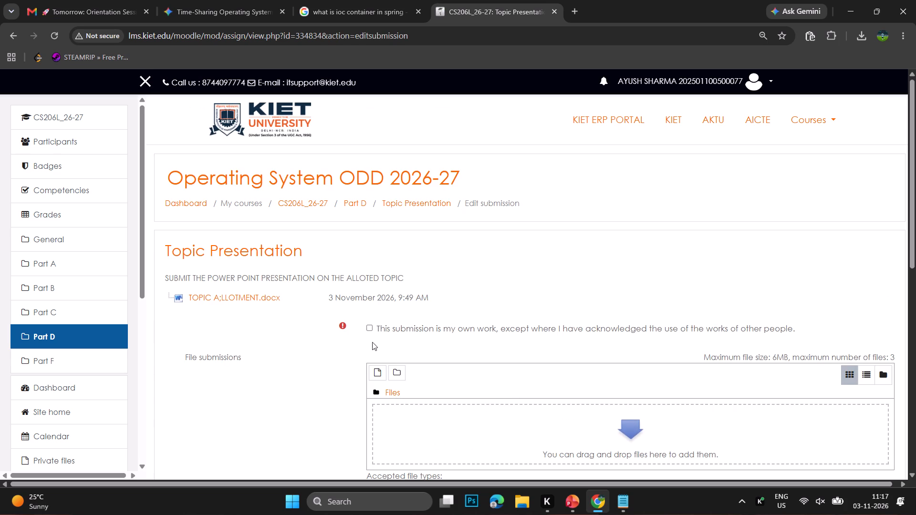
left_click(369, 325)
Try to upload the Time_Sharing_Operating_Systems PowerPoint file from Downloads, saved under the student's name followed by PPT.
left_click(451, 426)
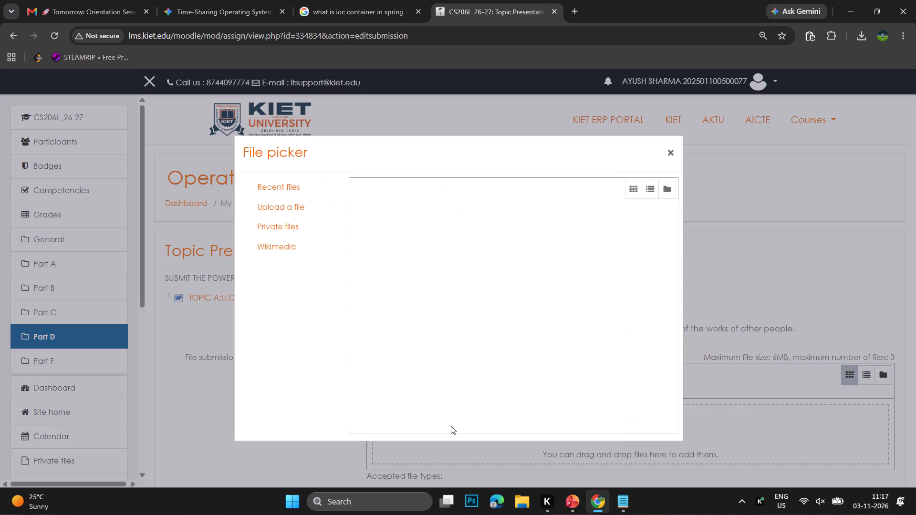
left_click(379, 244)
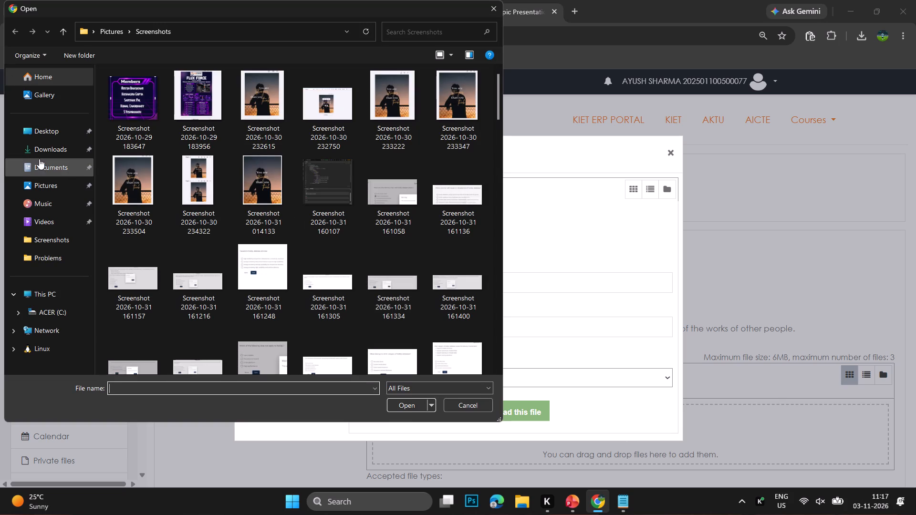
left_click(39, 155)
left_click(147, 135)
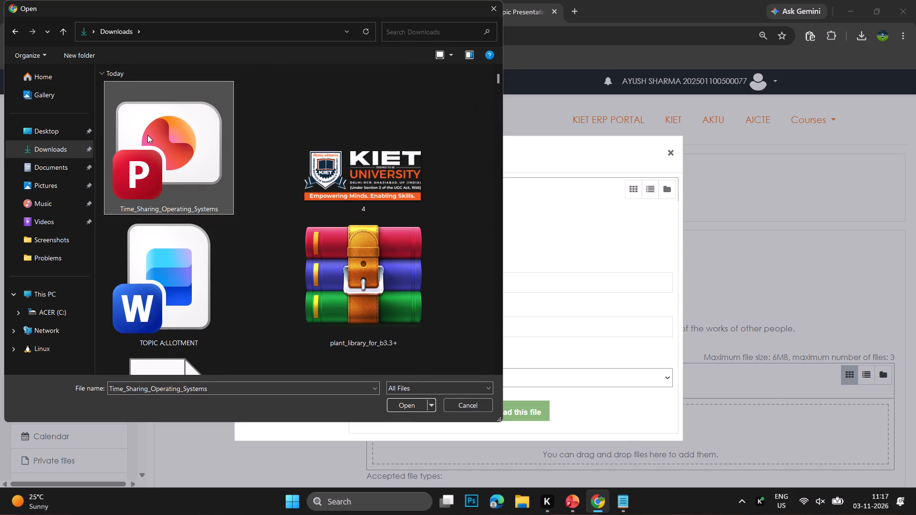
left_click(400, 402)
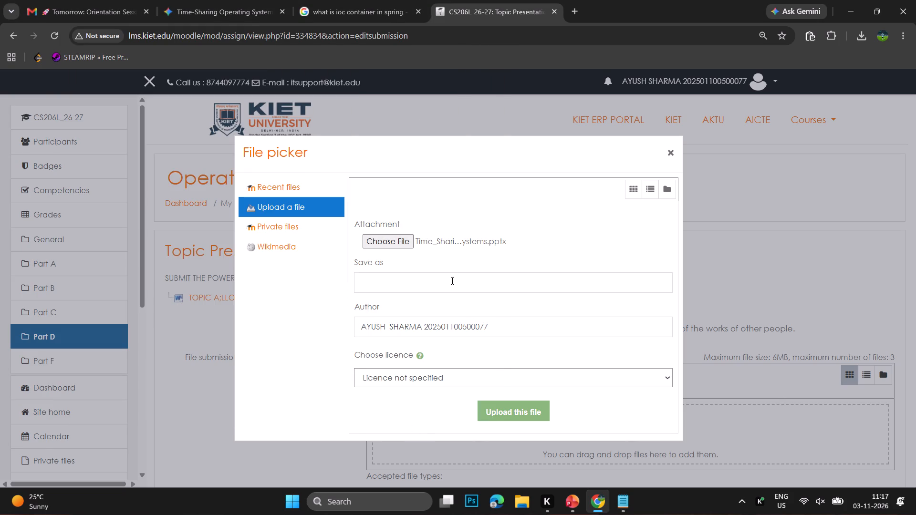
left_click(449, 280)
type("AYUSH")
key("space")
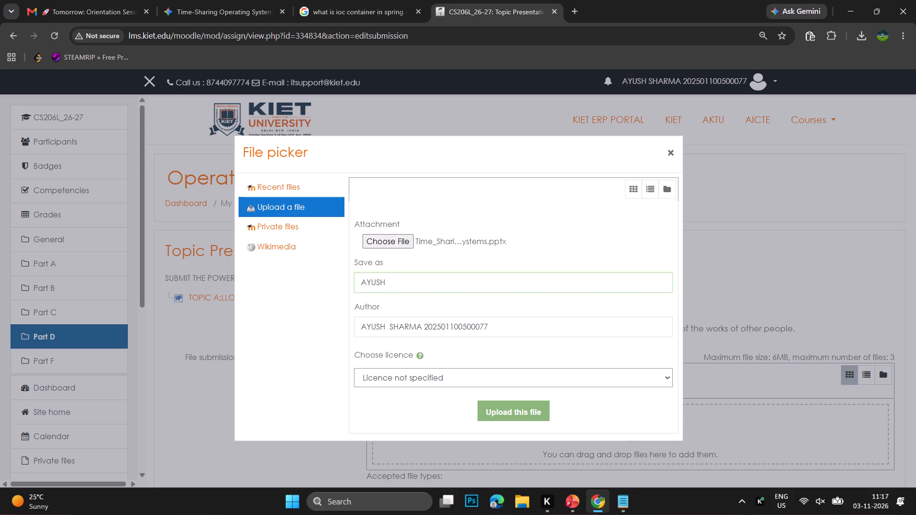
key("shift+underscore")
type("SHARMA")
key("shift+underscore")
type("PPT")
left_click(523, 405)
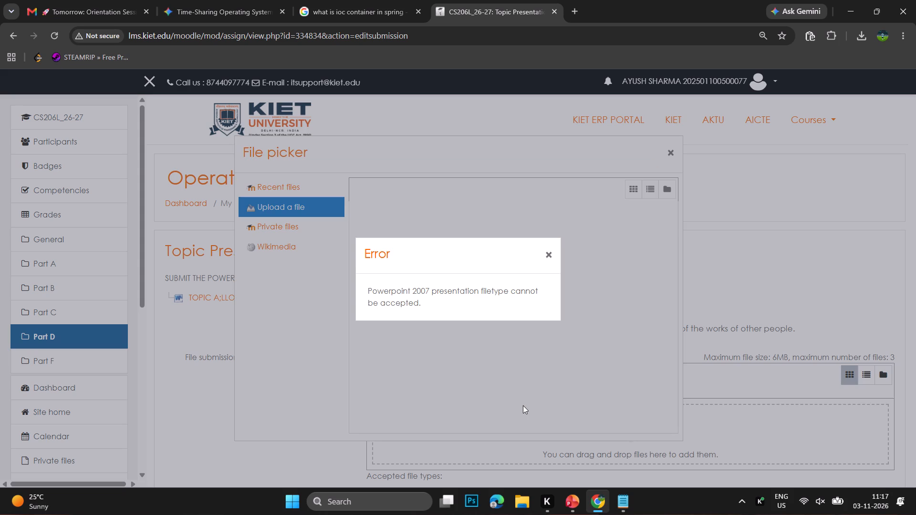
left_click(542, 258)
Switch to the Time_Sharing_Operating_Systems presentation in PowerPoint and export it as a PDF to the Downloads folder.
left_click(575, 502)
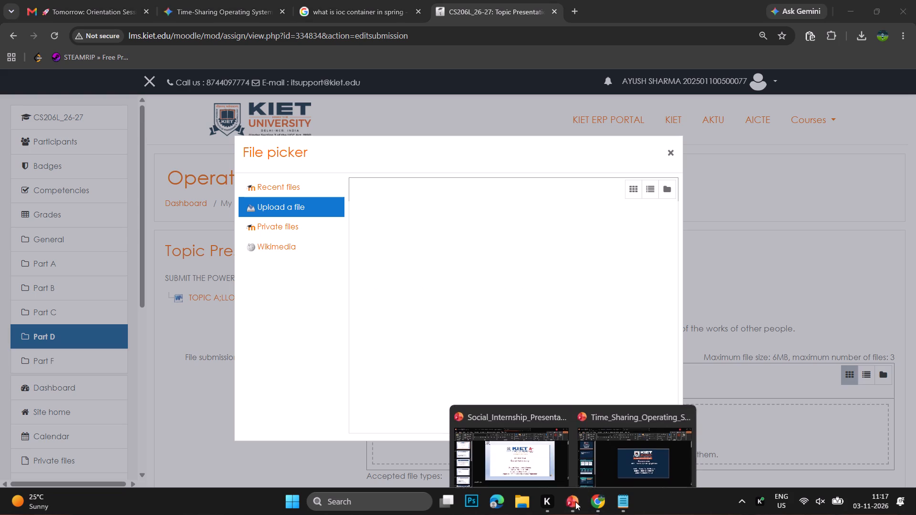
left_click(630, 434)
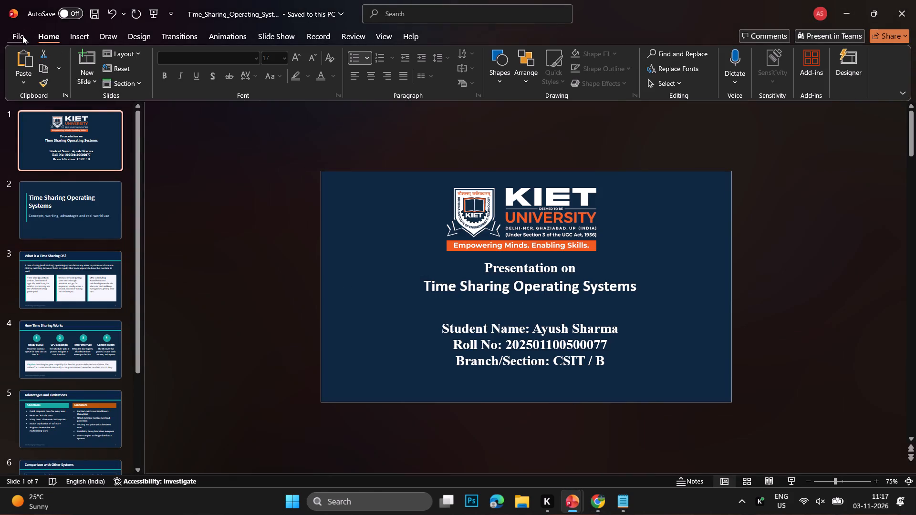
left_click(22, 36)
left_click(39, 250)
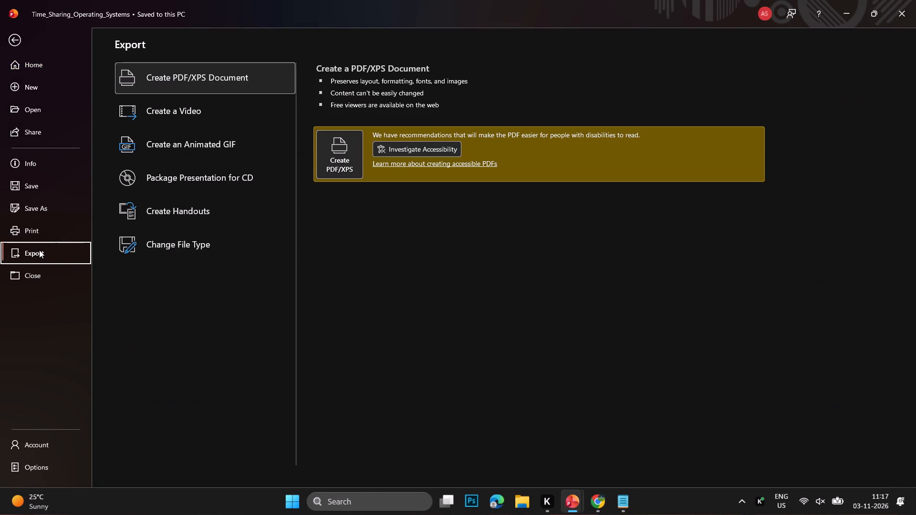
left_click(349, 153)
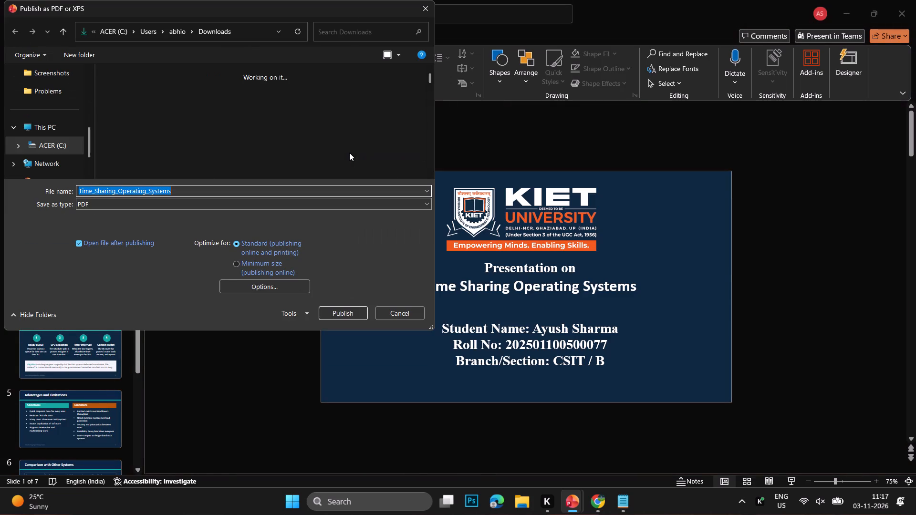
scroll(62, 144, "down", 1)
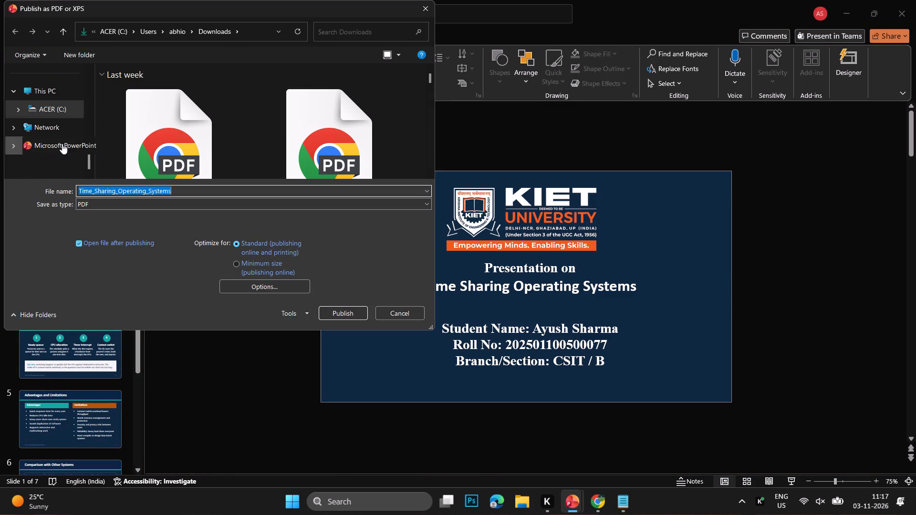
scroll(62, 144, "down", 1)
scroll(62, 144, "up", 1)
left_click(62, 114)
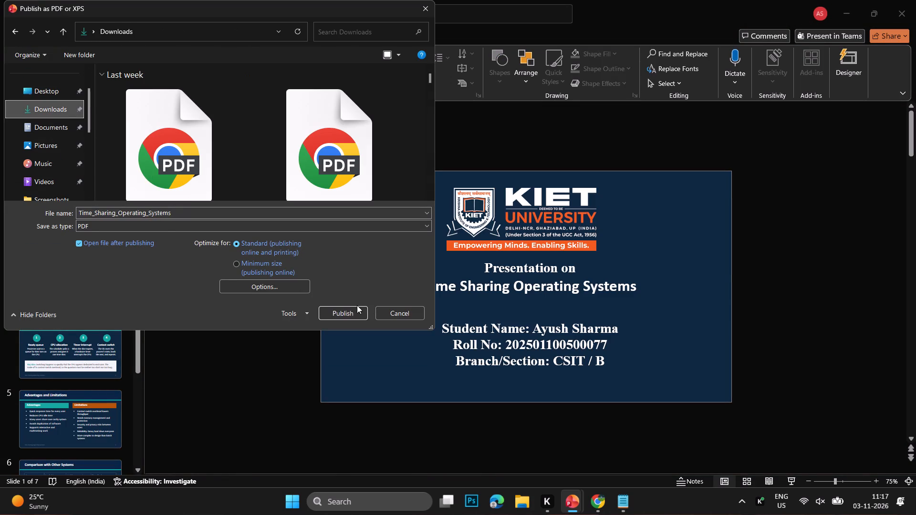
left_click(340, 309)
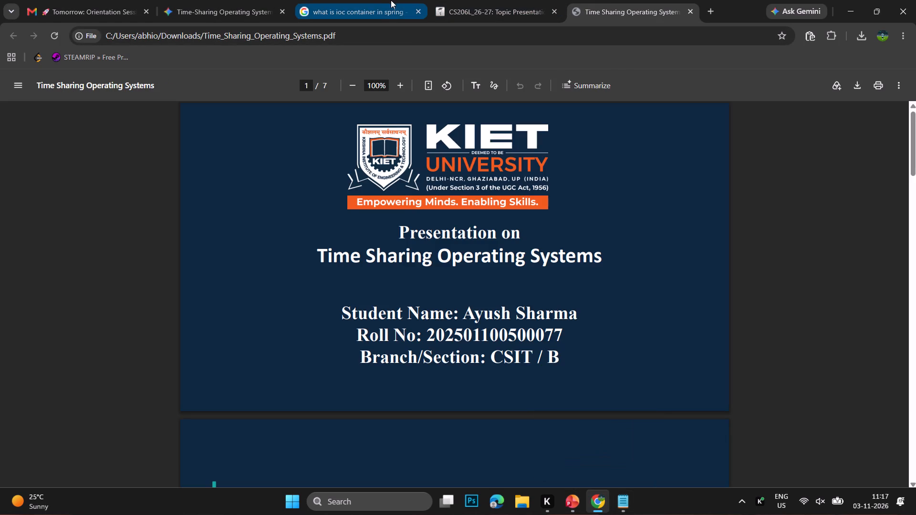
Back in the browser's Topic Presentation submission, upload Time_Sharing_Operating_Systems.pdf from Downloads, saved under the student's name followed by _PPT.
left_click(387, 1)
left_click(469, 0)
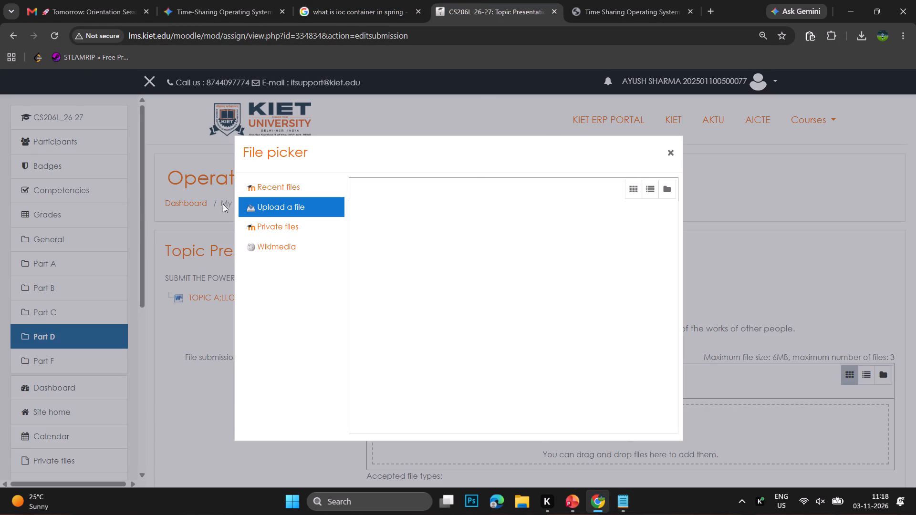
left_click(298, 203)
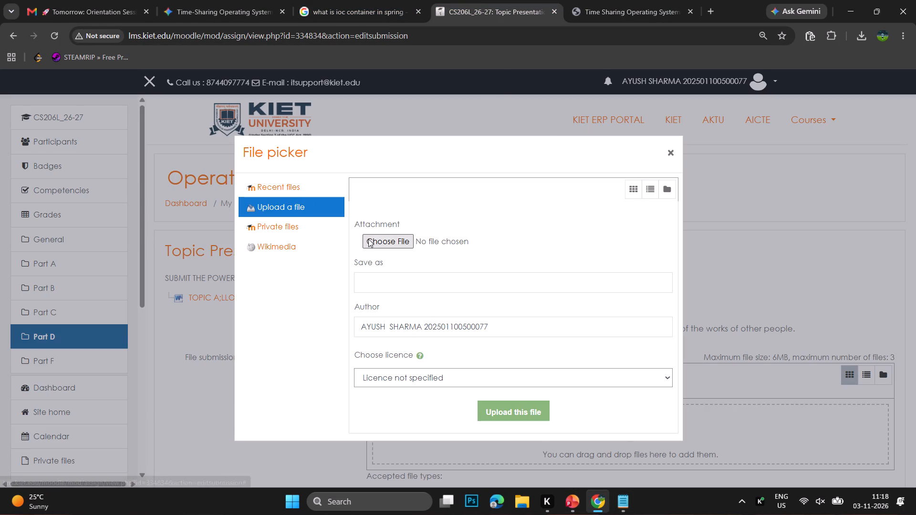
left_click(369, 238)
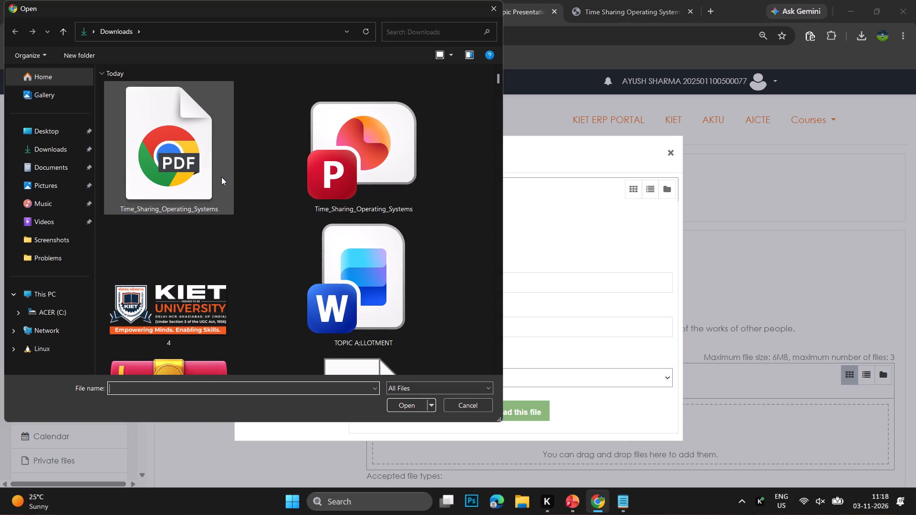
left_click(221, 177)
left_click(393, 404)
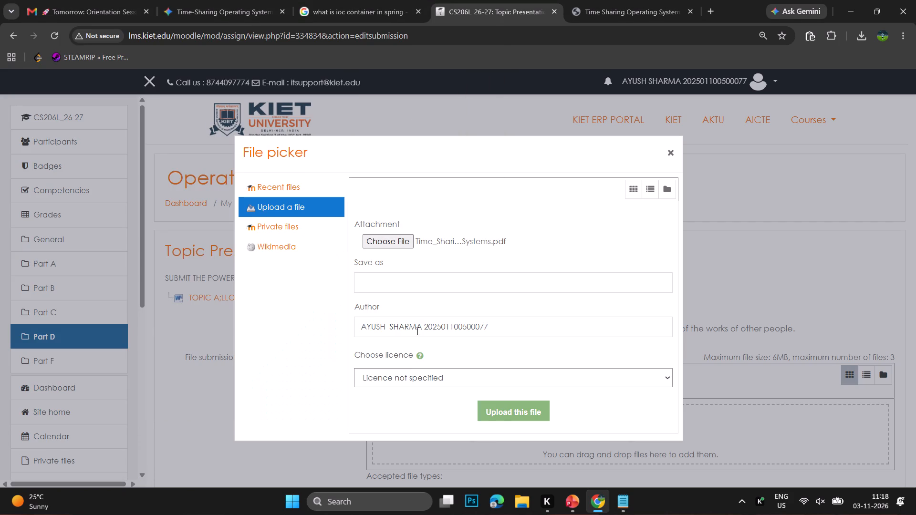
left_click(418, 291)
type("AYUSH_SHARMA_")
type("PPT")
left_click(500, 426)
left_click(501, 417)
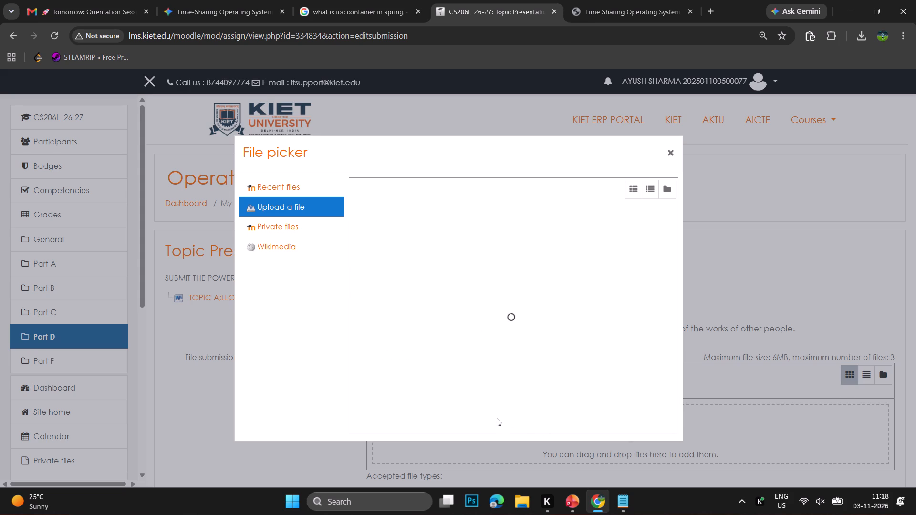
scroll(497, 418, "down", 1)
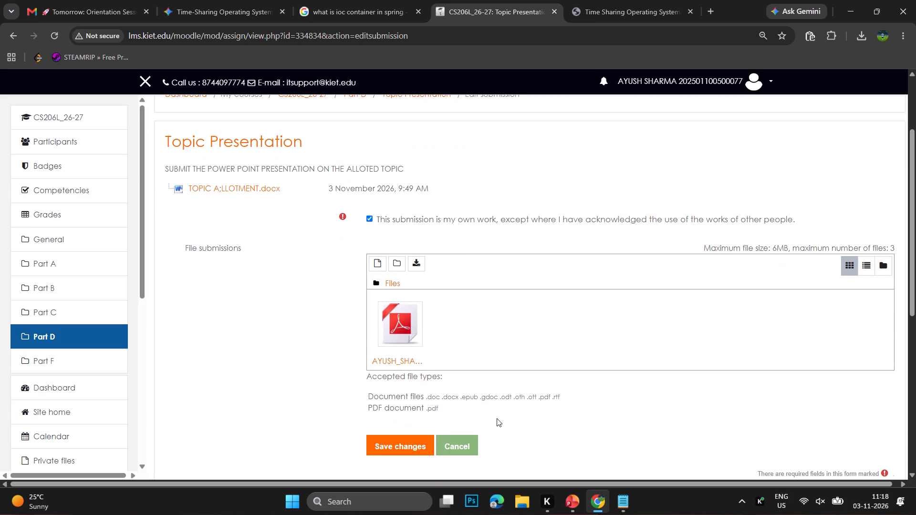
Save the Topic Presentation submission with the uploaded PDF.
scroll(497, 418, "down", 1)
left_click(406, 431)
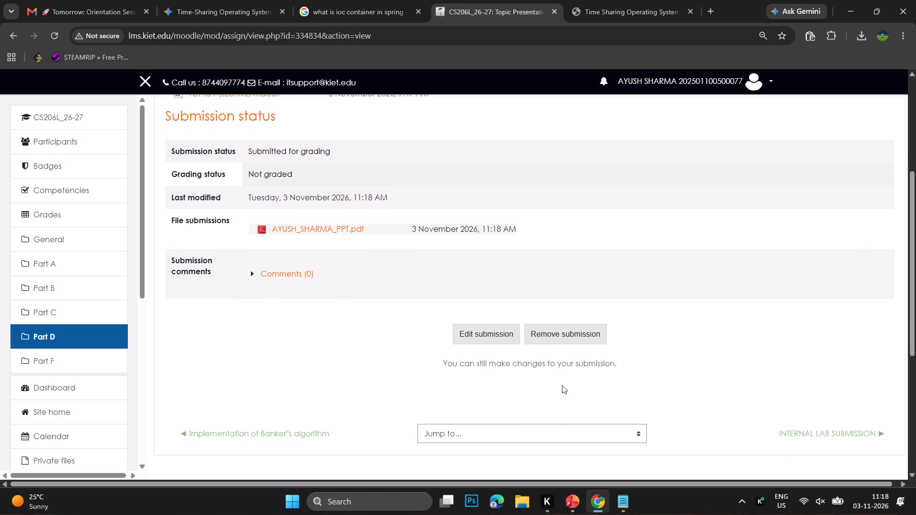
Review the Topic Presentation page's submission status, grading status and submitted file.
scroll(562, 385, "down", 1)
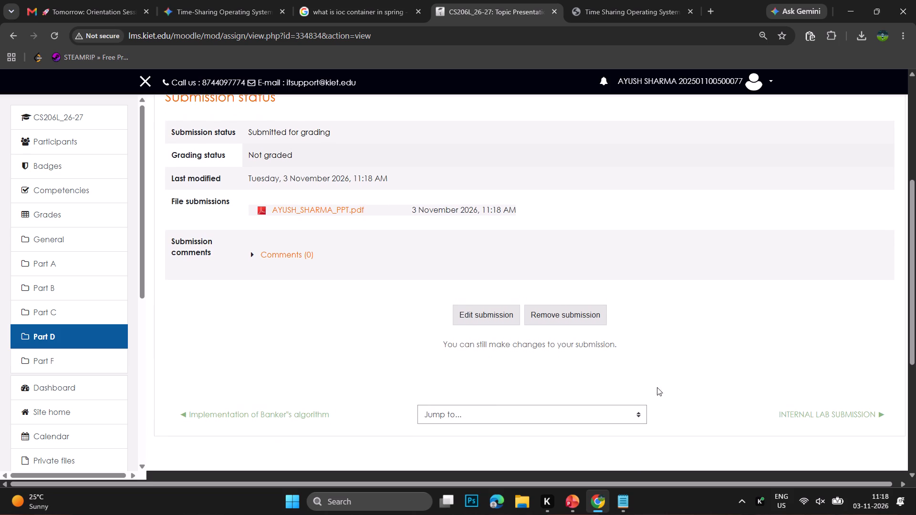
scroll(406, 336, "up", 7)
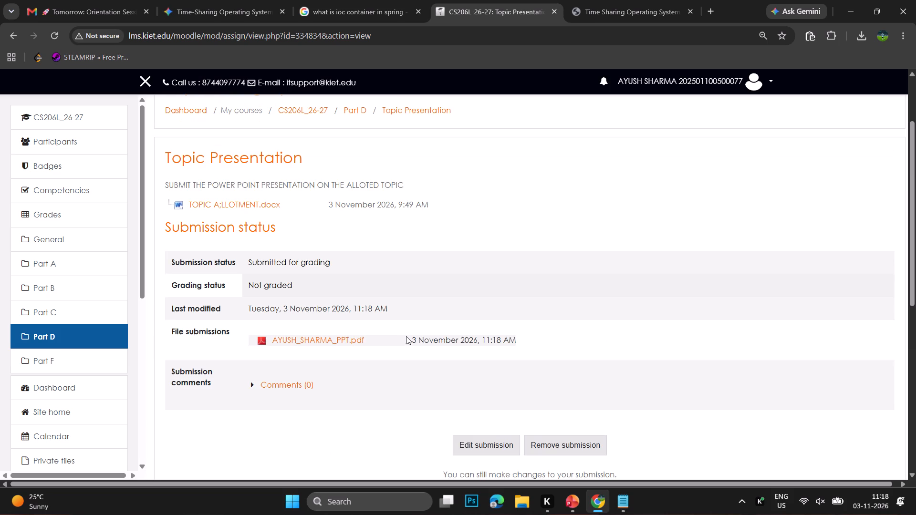
scroll(406, 336, "up", 1)
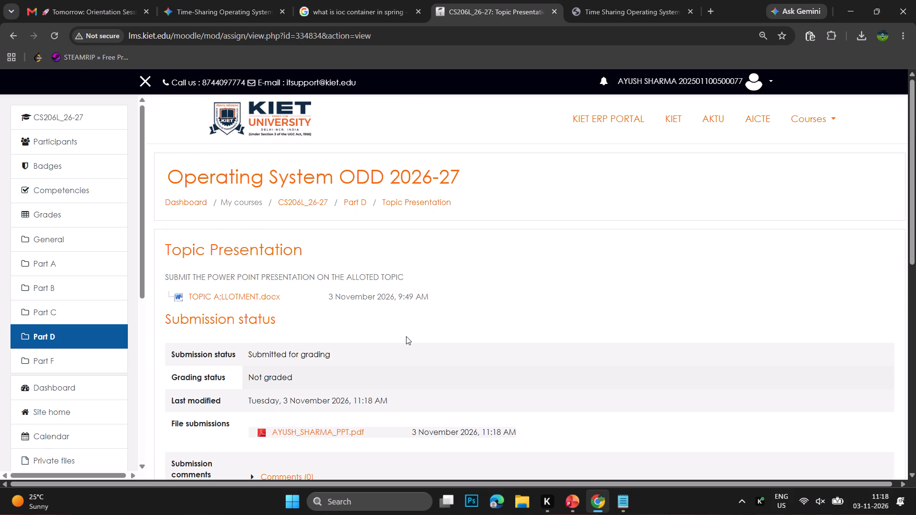
scroll(406, 336, "up", 2)
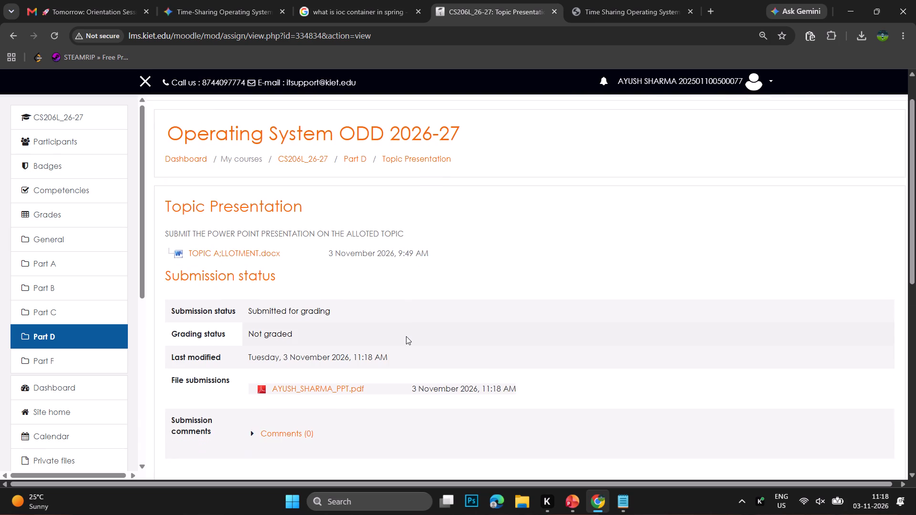
scroll(406, 336, "up", 1)
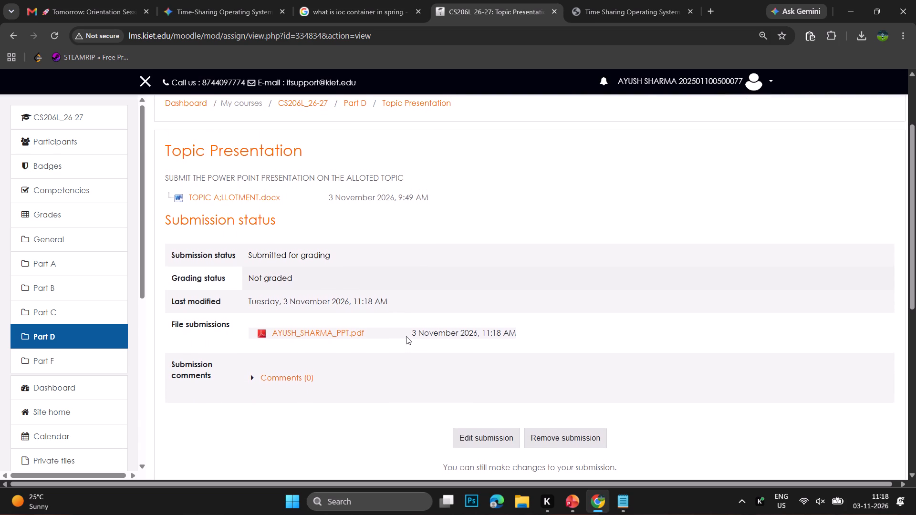
scroll(406, 336, "up", 1)
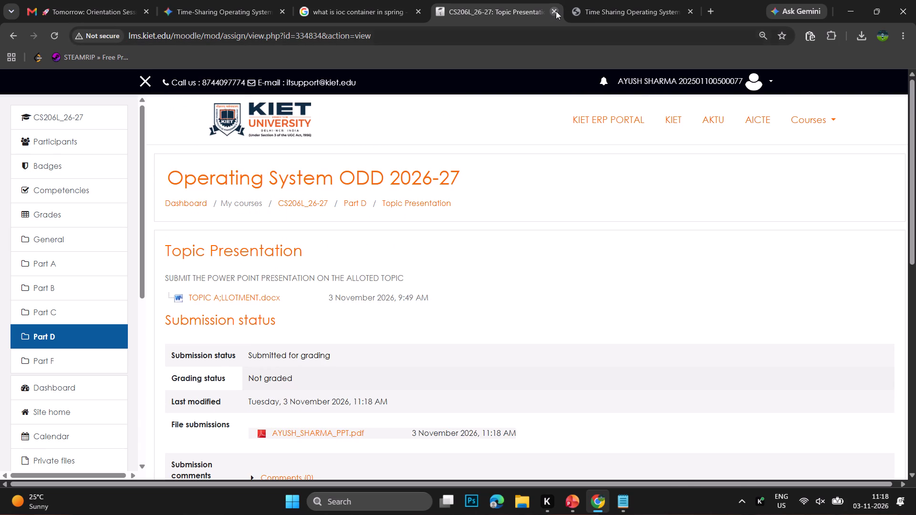
Close the LMS, Time Sharing Operating System, Spring IoC search and Gemini tabs, keeping Gmail and opening one new tab.
left_click(555, 13)
left_click(555, 13)
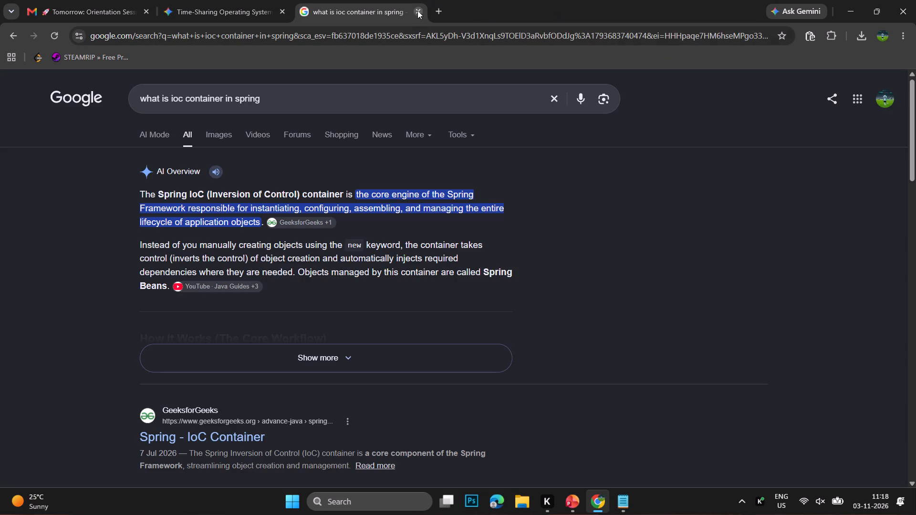
left_click(417, 10)
left_click(299, 11)
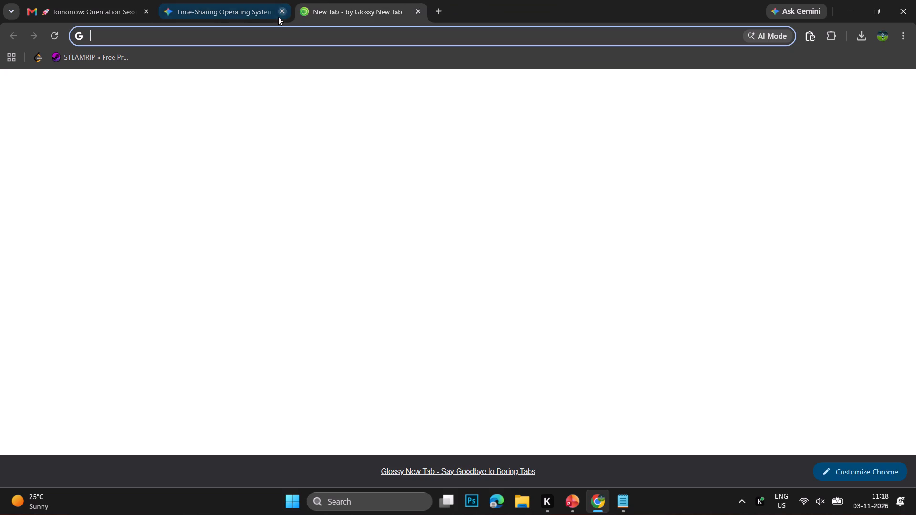
left_click(280, 13)
In the new tab, look up "java" and open the suggested Java Developer Certification page on Infosys Springboard.
left_click(228, 37)
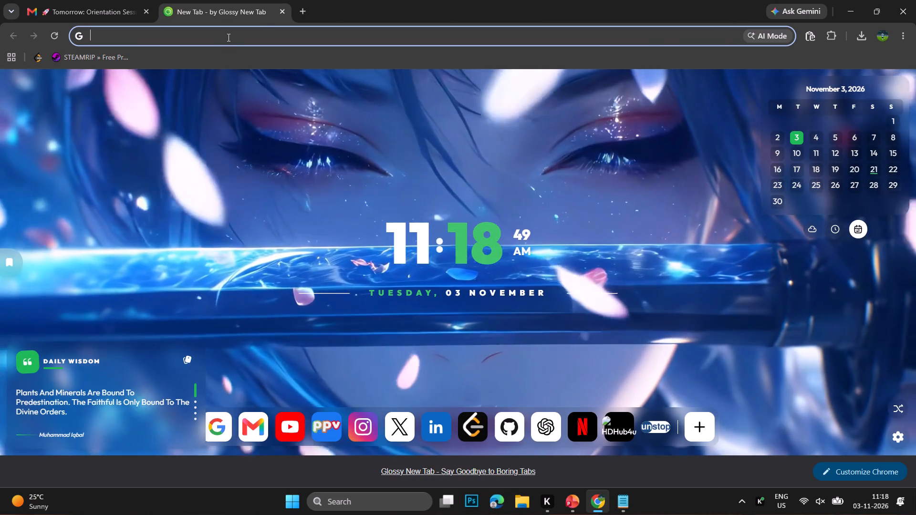
type("java")
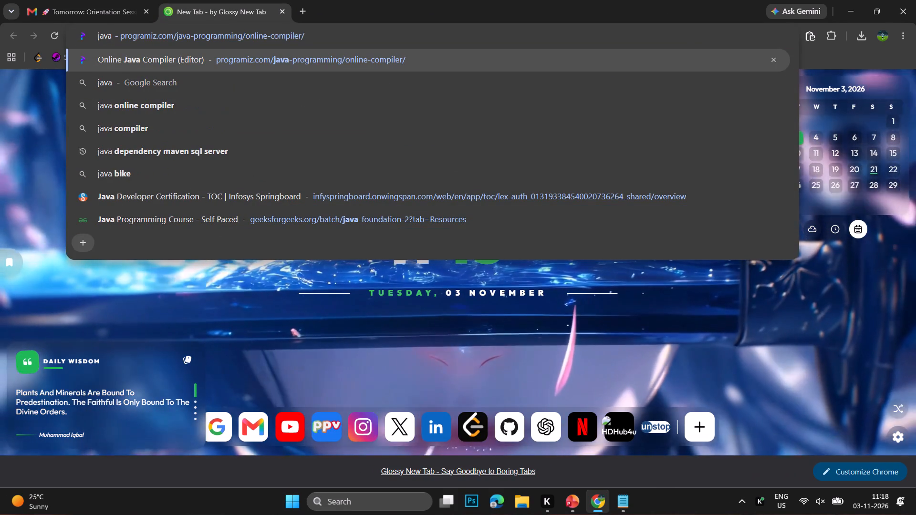
left_click(195, 200)
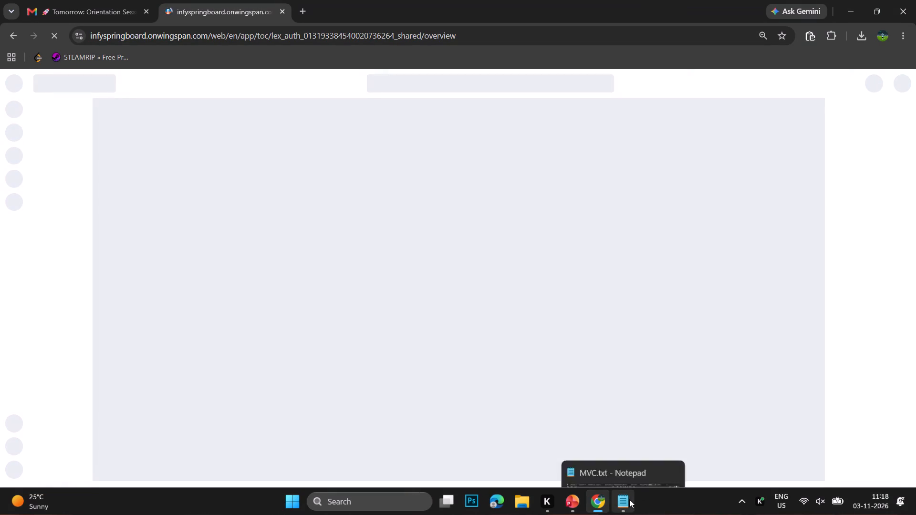
Close the MVC.txt Notepad window and the Time_Sharing_Operating_Systems PowerPoint window.
left_click(676, 410)
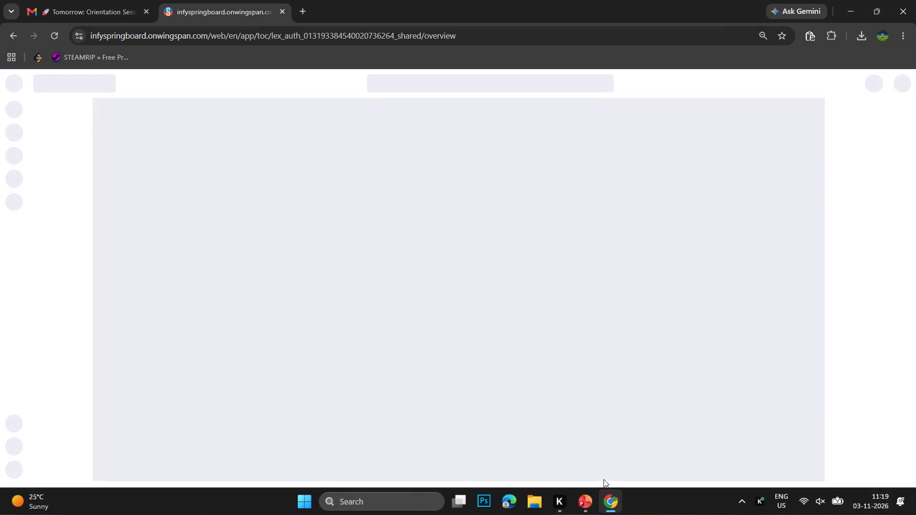
left_click(575, 407)
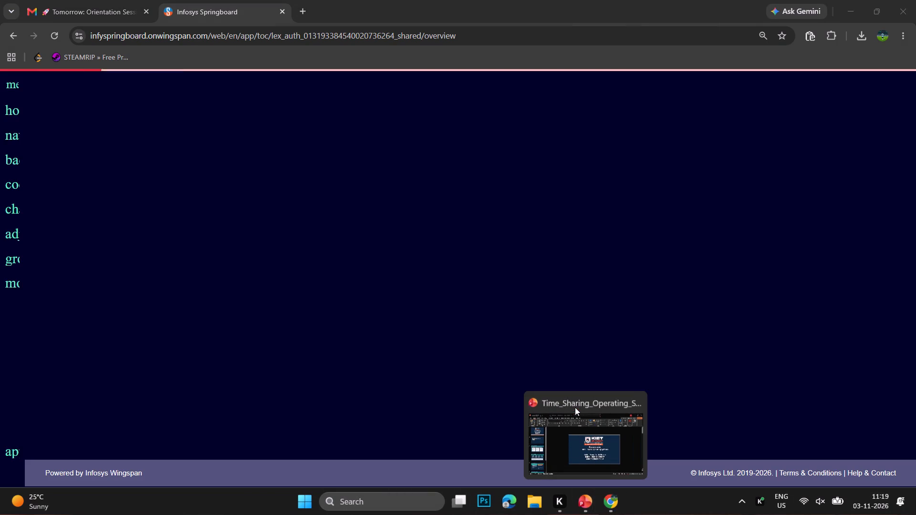
left_click(633, 402)
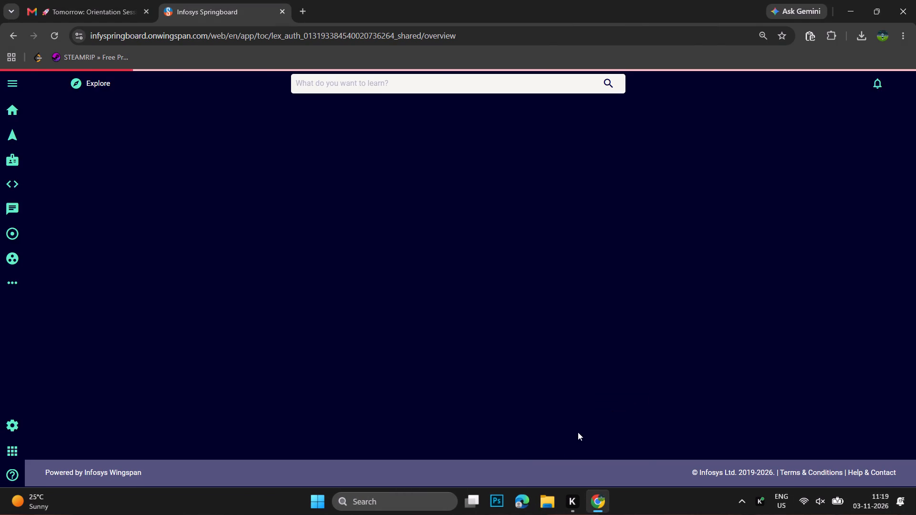